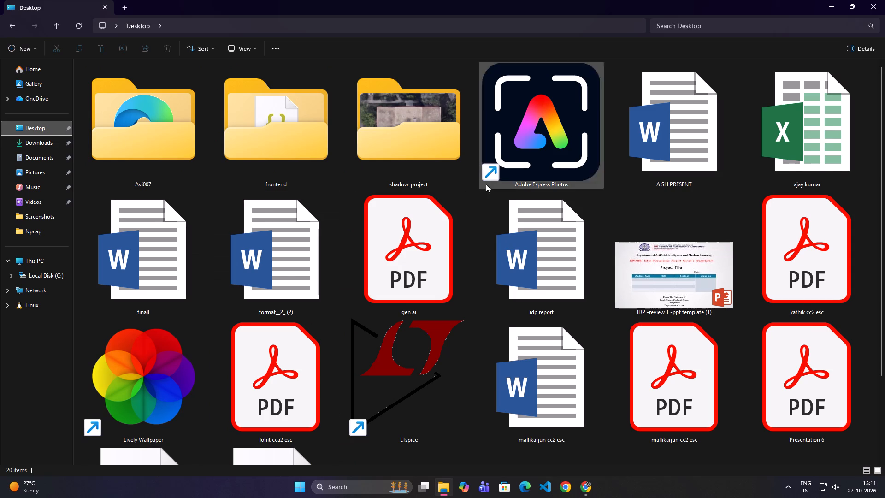
Look through the files in the Desktop folder, trying to zoom out its large icons.
{"action": "scroll", "coordinate": [634, 264], "scroll_direction": "down", "scroll_amount": 1}
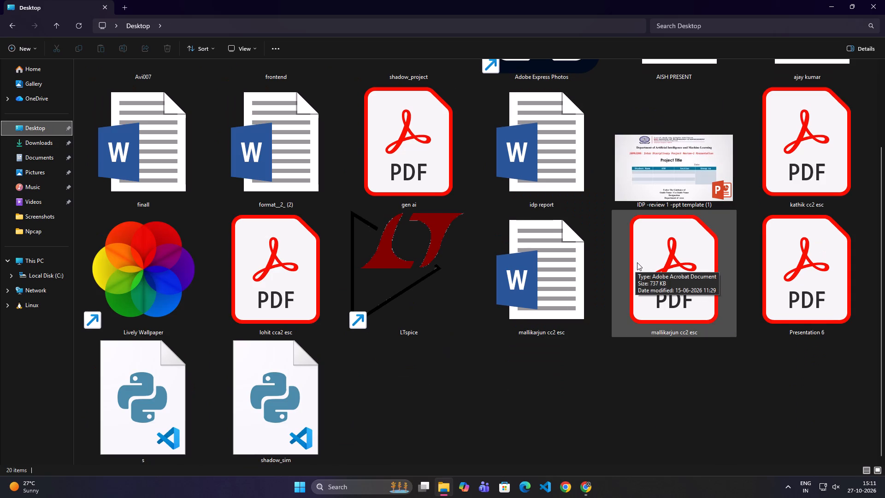
{"action": "key", "text": "ctrl+minus"}
{"action": "key", "text": "ctrl+minus"}
{"action": "key", "text": "ctrl+minus"}
{"action": "key", "text": "ctrl+minus"}
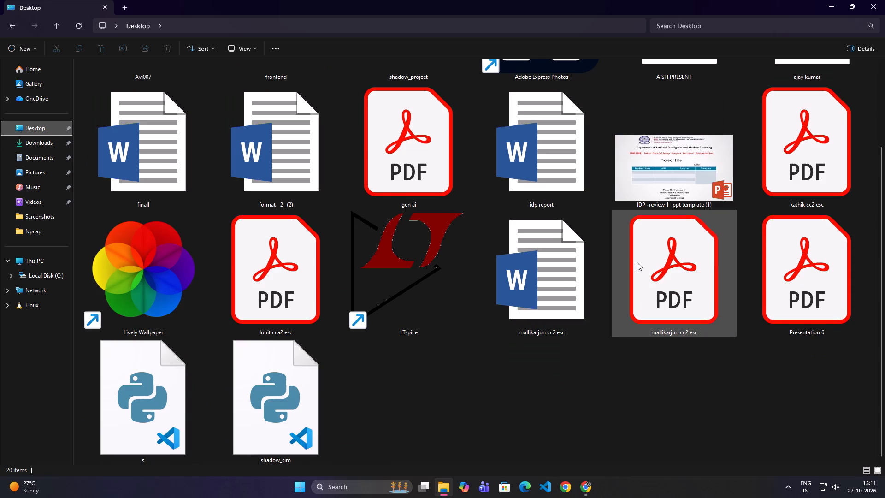
{"action": "key", "text": "minus"}
{"action": "key", "text": "ctrl+minus"}
{"action": "key", "text": "ctrl+minus"}
{"action": "key", "text": "ctrl+minus"}
{"action": "key", "text": "ctrl+minus"}
{"action": "key", "text": "ctrl+minus"}
{"action": "key", "text": "Escape"}
{"action": "left_click", "coordinate": [42, 132]}
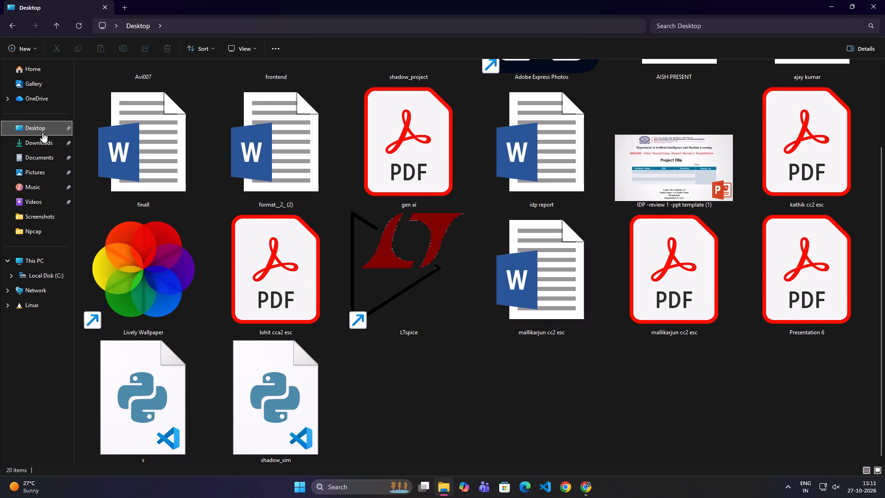
{"action": "left_click", "coordinate": [24, 94]}
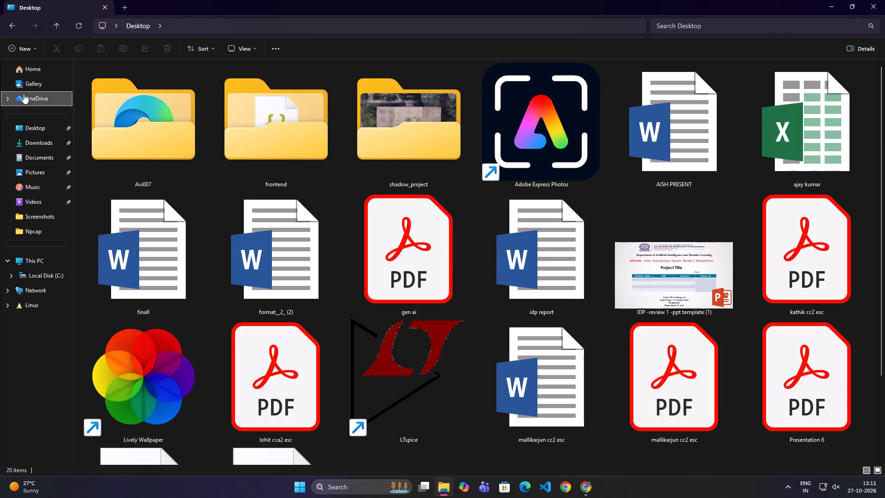
{"action": "left_click", "coordinate": [47, 128]}
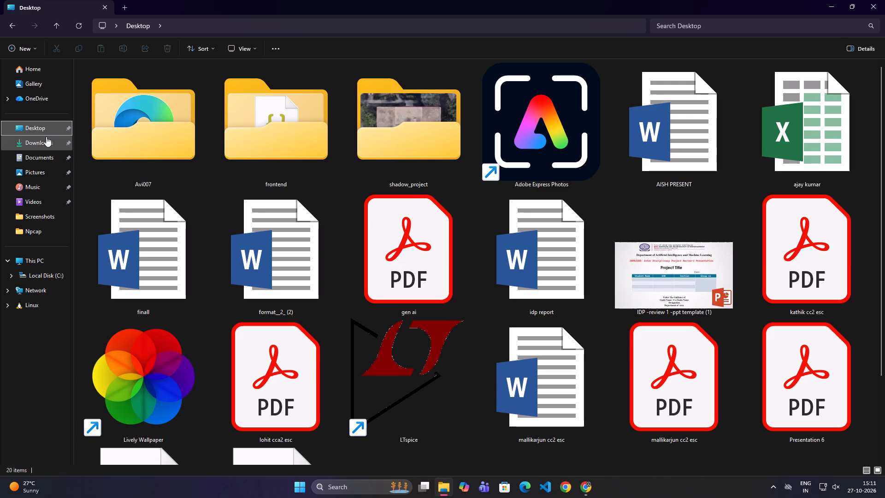
Look through the Downloads folder's file list and the Documents folder for the needed file.
{"action": "left_click", "coordinate": [46, 138]}
{"action": "scroll", "coordinate": [112, 136], "scroll_direction": "down", "scroll_amount": 8}
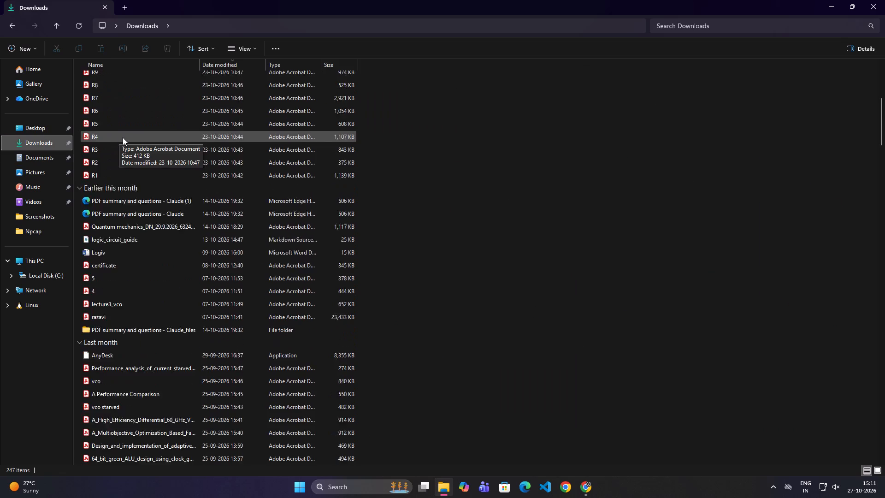
{"action": "scroll", "coordinate": [123, 137], "scroll_direction": "down", "scroll_amount": 20}
{"action": "scroll", "coordinate": [123, 137], "scroll_direction": "down", "scroll_amount": 8}
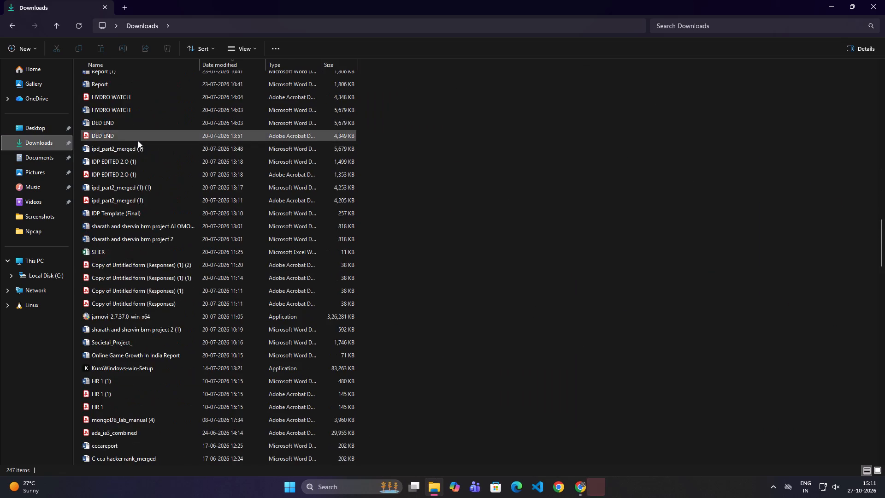
{"action": "scroll", "coordinate": [138, 141], "scroll_direction": "down", "scroll_amount": 7}
{"action": "left_click", "coordinate": [36, 158]}
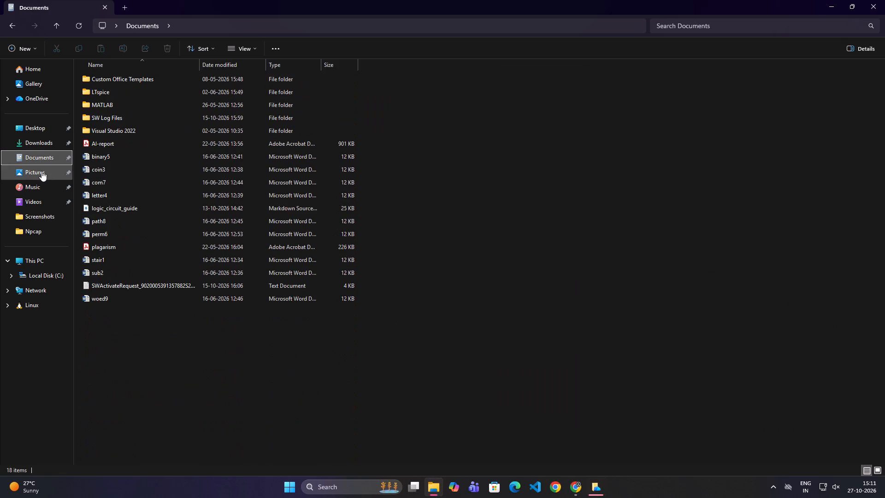
{"action": "left_click", "coordinate": [42, 171]}
{"action": "left_click", "coordinate": [41, 161]}
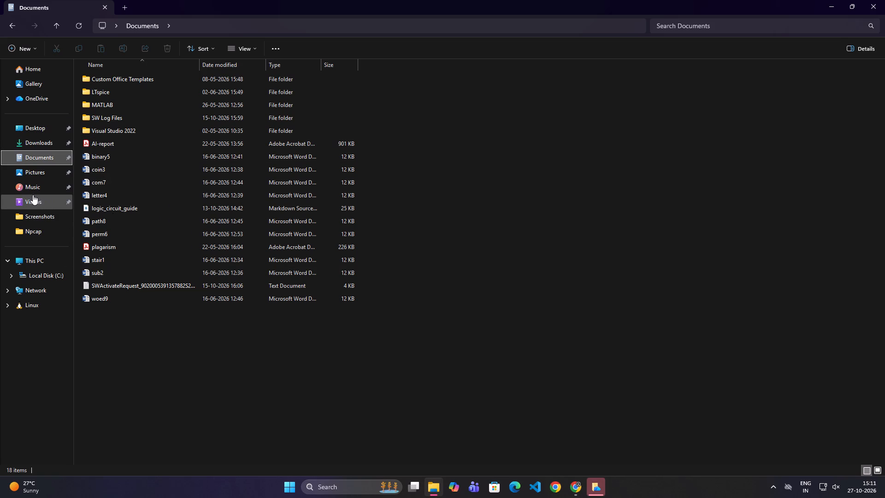
{"action": "left_click", "coordinate": [50, 206]}
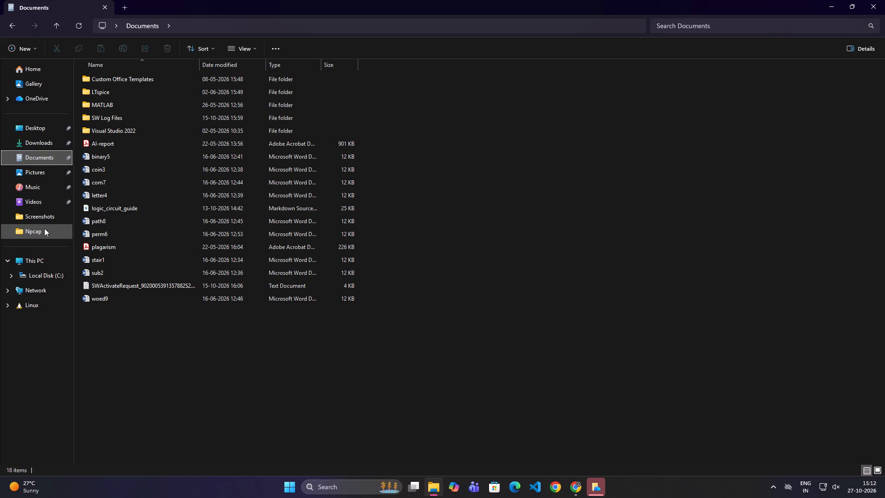
{"action": "left_click", "coordinate": [40, 276]}
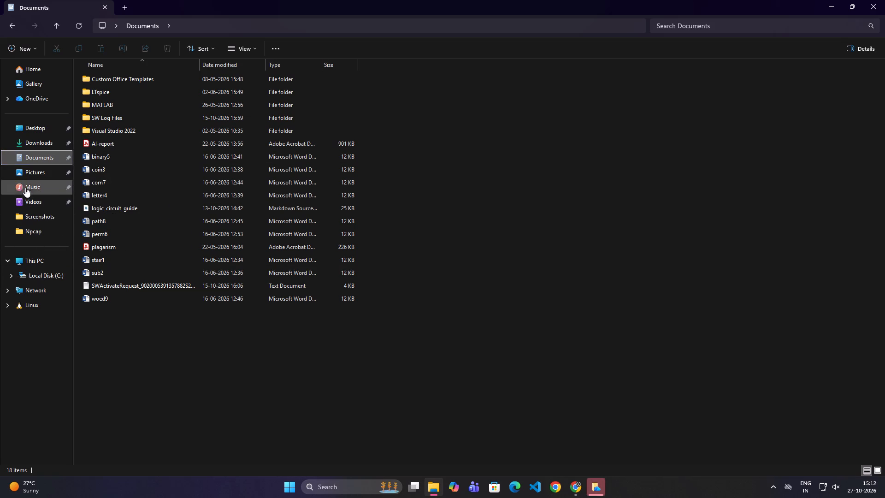
Return to the Downloads folder and examine its files from the most recent to older ones.
{"action": "left_click", "coordinate": [34, 141]}
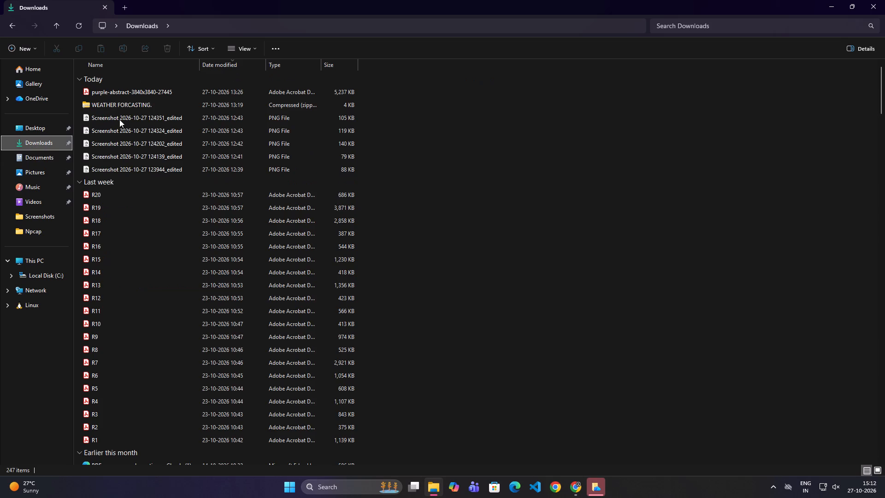
{"action": "scroll", "coordinate": [133, 116], "scroll_direction": "up", "scroll_amount": 2}
{"action": "scroll", "coordinate": [116, 185], "scroll_direction": "down", "scroll_amount": 1}
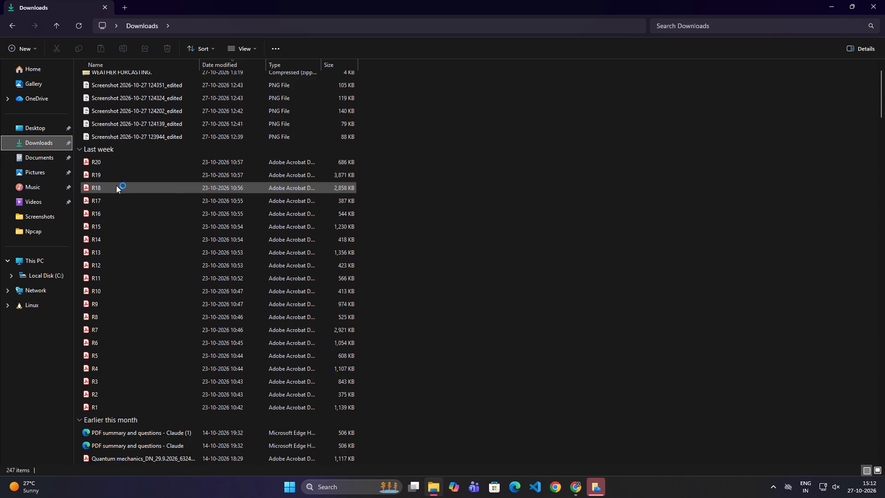
{"action": "scroll", "coordinate": [116, 185], "scroll_direction": "down", "scroll_amount": 5}
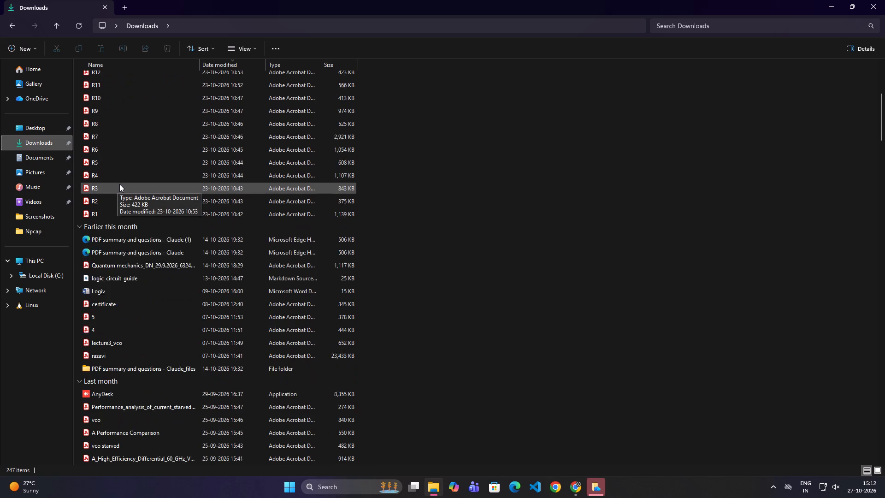
Look further down the older files in the Downloads folder, and check the OneDrive folder for the needed file.
{"action": "scroll", "coordinate": [119, 184], "scroll_direction": "down", "scroll_amount": 1}
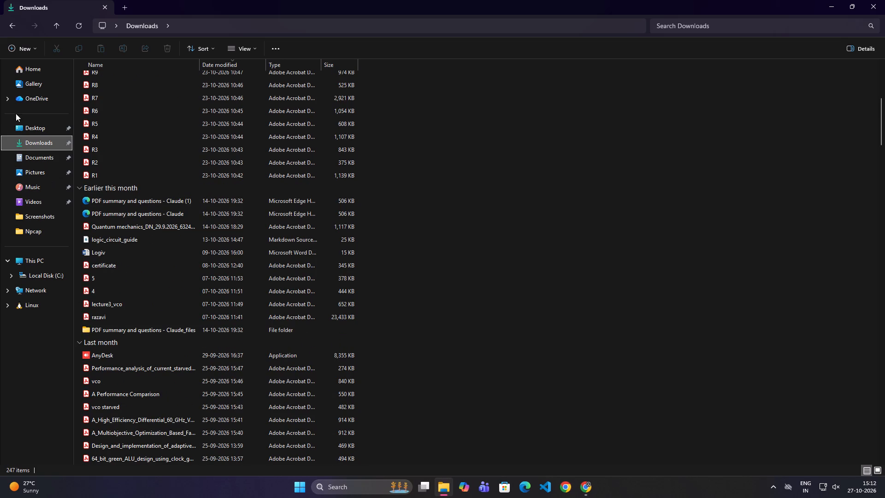
{"action": "left_click", "coordinate": [31, 100]}
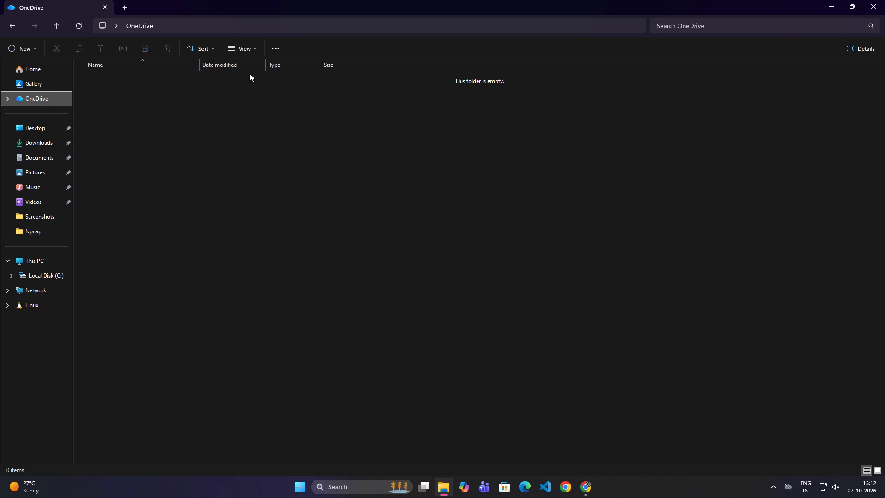
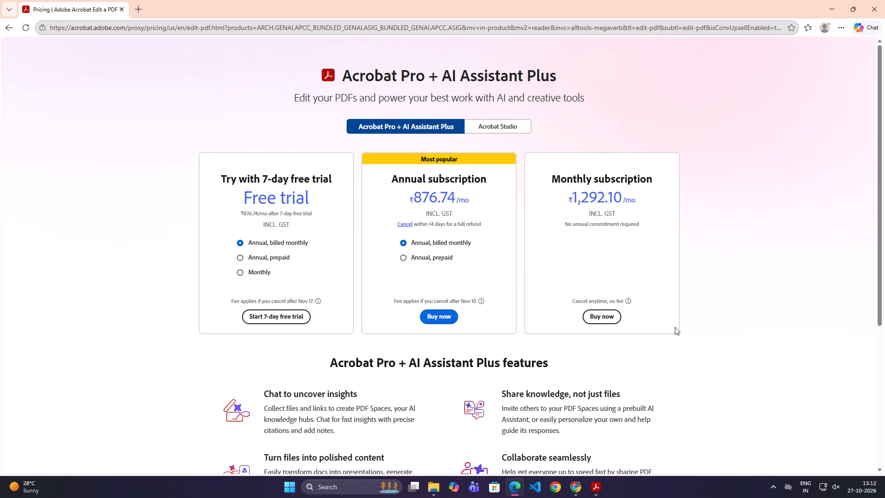
Start the 7-day free trial of Acrobat Pro + AI Assistant Plus with the annual, billed monthly option.
{"action": "left_click", "coordinate": [281, 319]}
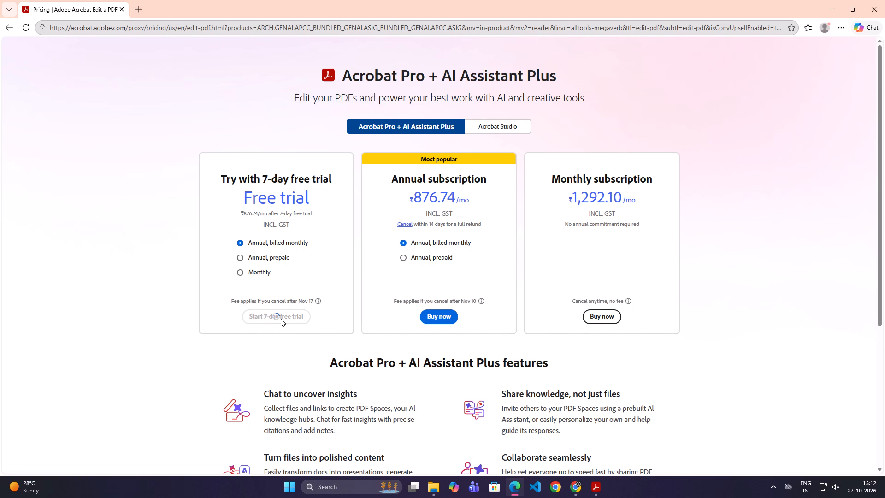
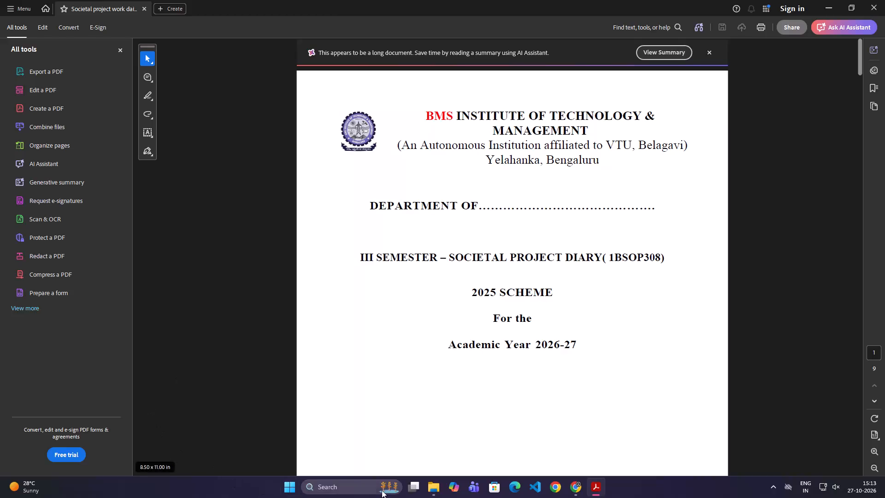
Switch to File Explorer, reopen the Societal project work dairy 2026-2027 PDF from the Downloads folder, and close Acrobat.
{"action": "left_click", "coordinate": [432, 483]}
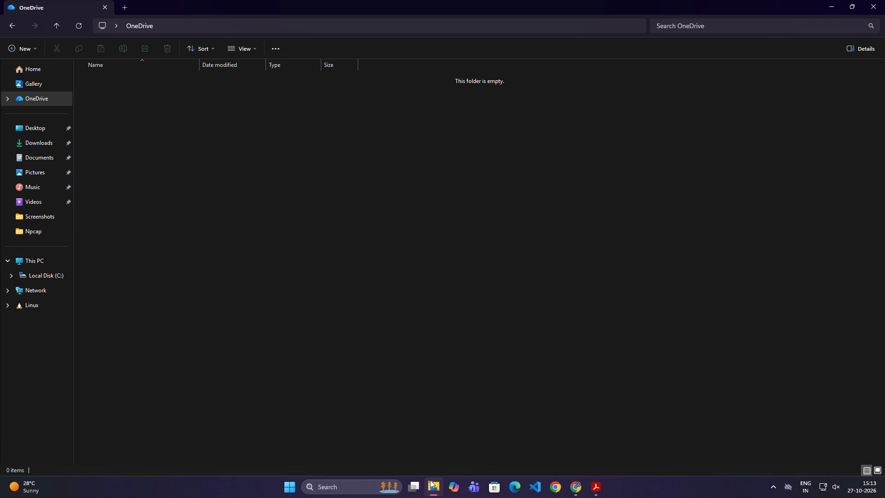
{"action": "left_click", "coordinate": [44, 146]}
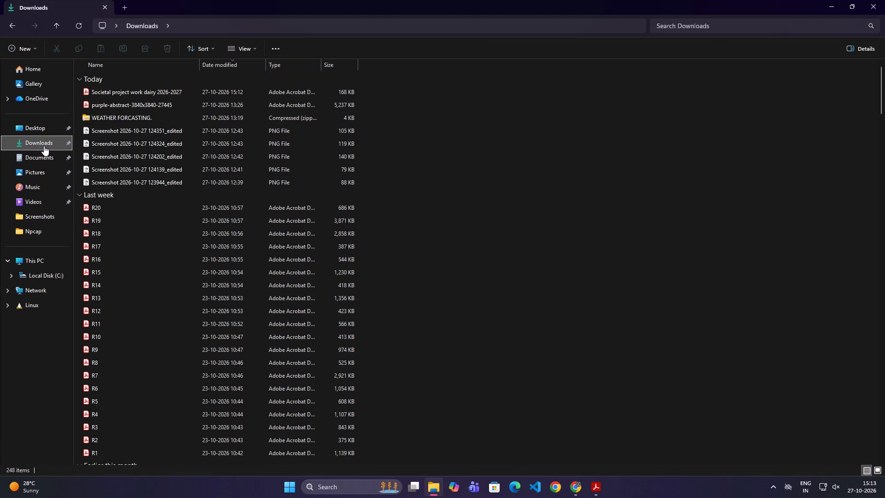
{"action": "double_click", "coordinate": [115, 90]}
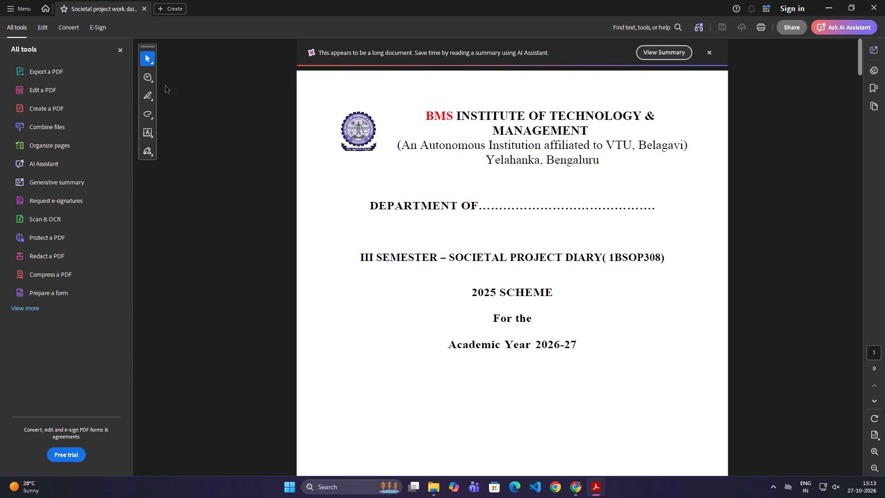
{"action": "left_click", "coordinate": [884, 1]}
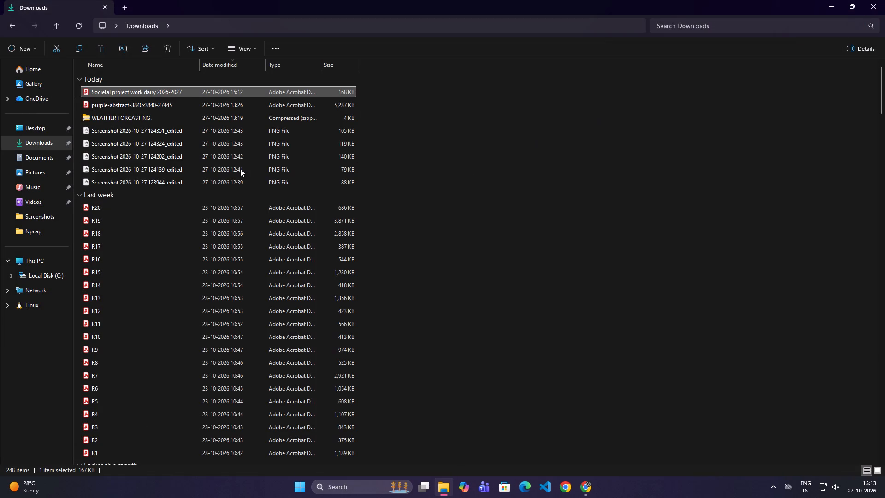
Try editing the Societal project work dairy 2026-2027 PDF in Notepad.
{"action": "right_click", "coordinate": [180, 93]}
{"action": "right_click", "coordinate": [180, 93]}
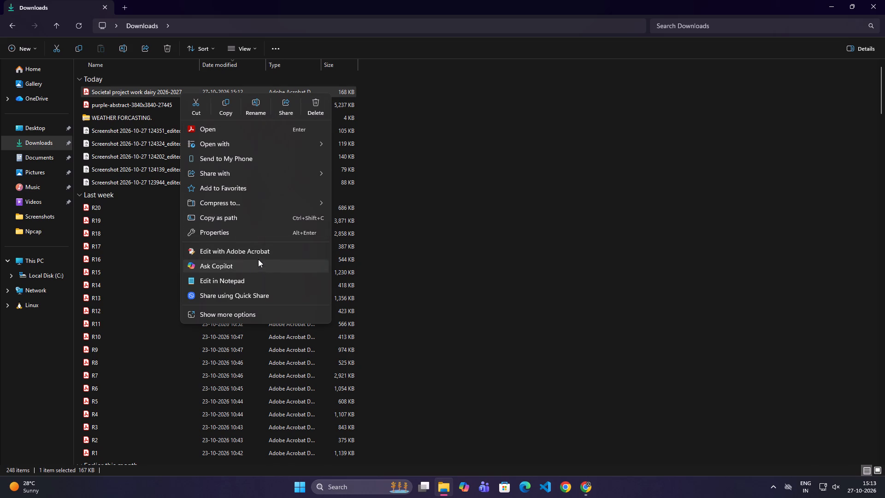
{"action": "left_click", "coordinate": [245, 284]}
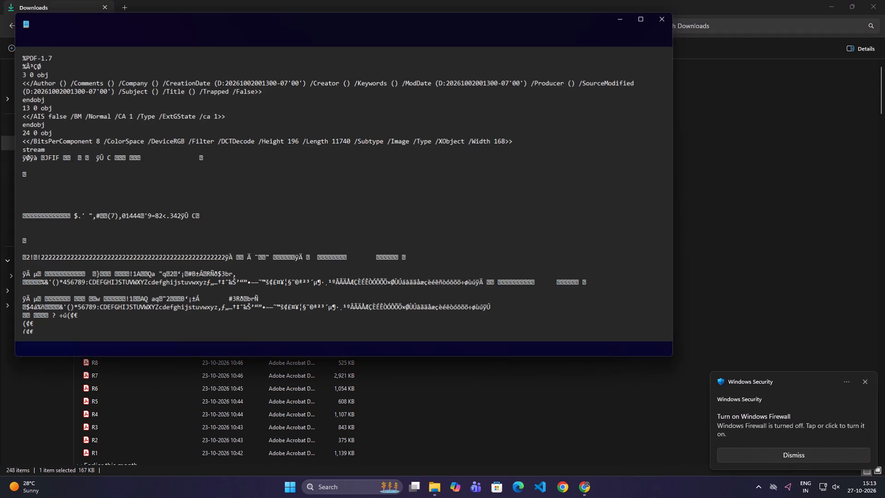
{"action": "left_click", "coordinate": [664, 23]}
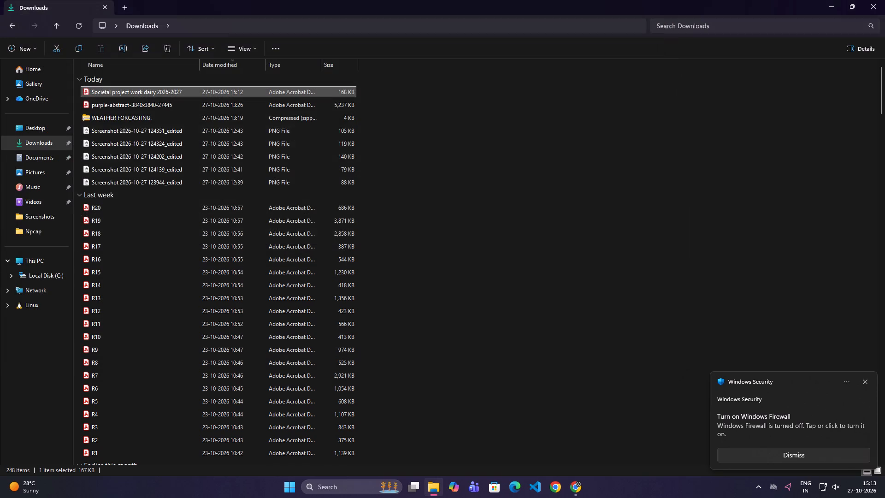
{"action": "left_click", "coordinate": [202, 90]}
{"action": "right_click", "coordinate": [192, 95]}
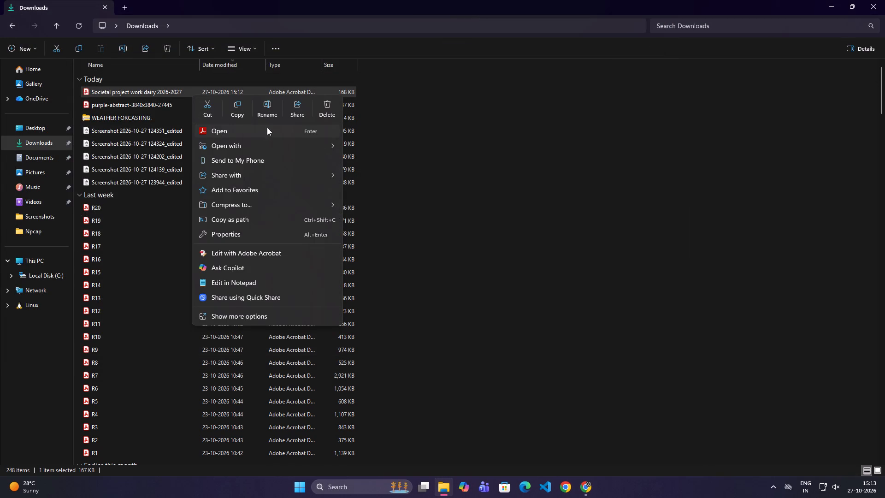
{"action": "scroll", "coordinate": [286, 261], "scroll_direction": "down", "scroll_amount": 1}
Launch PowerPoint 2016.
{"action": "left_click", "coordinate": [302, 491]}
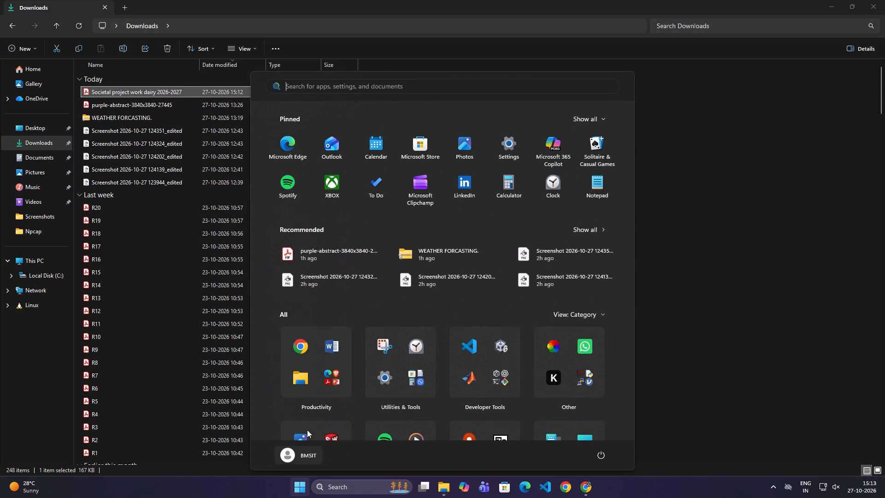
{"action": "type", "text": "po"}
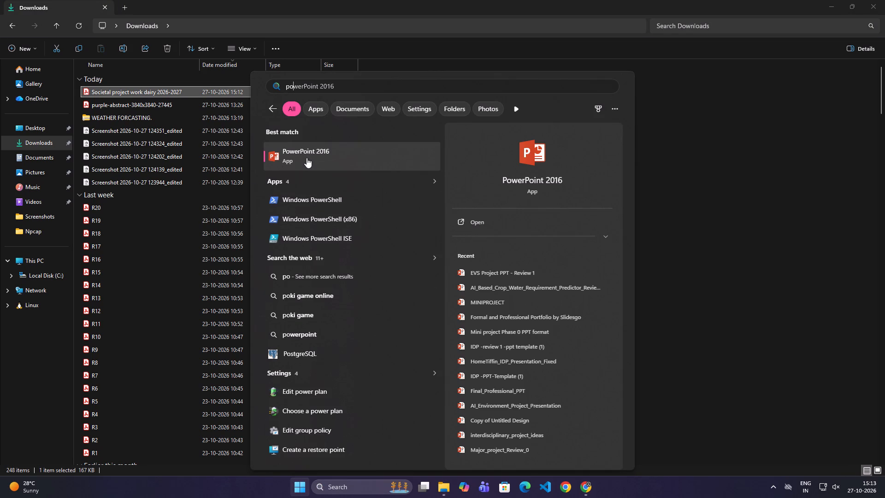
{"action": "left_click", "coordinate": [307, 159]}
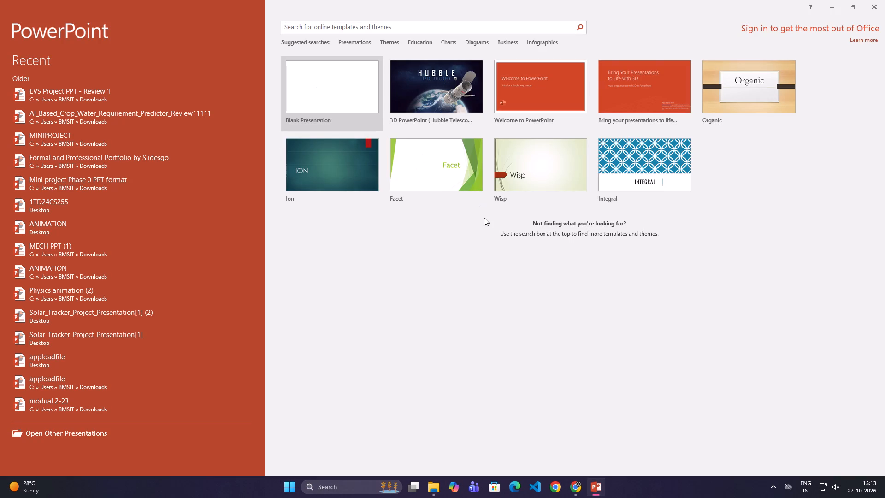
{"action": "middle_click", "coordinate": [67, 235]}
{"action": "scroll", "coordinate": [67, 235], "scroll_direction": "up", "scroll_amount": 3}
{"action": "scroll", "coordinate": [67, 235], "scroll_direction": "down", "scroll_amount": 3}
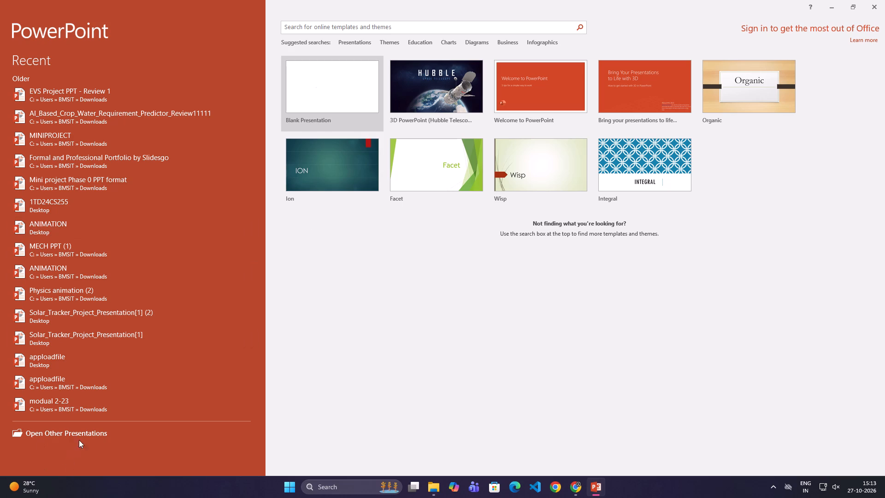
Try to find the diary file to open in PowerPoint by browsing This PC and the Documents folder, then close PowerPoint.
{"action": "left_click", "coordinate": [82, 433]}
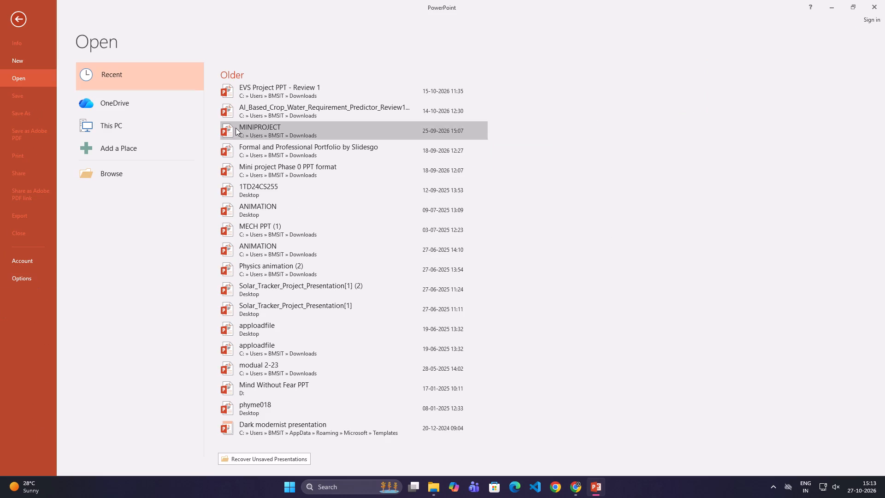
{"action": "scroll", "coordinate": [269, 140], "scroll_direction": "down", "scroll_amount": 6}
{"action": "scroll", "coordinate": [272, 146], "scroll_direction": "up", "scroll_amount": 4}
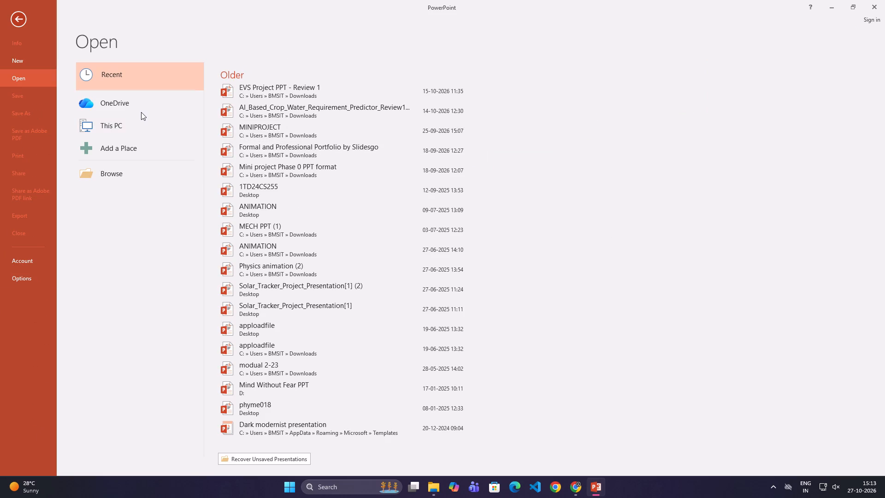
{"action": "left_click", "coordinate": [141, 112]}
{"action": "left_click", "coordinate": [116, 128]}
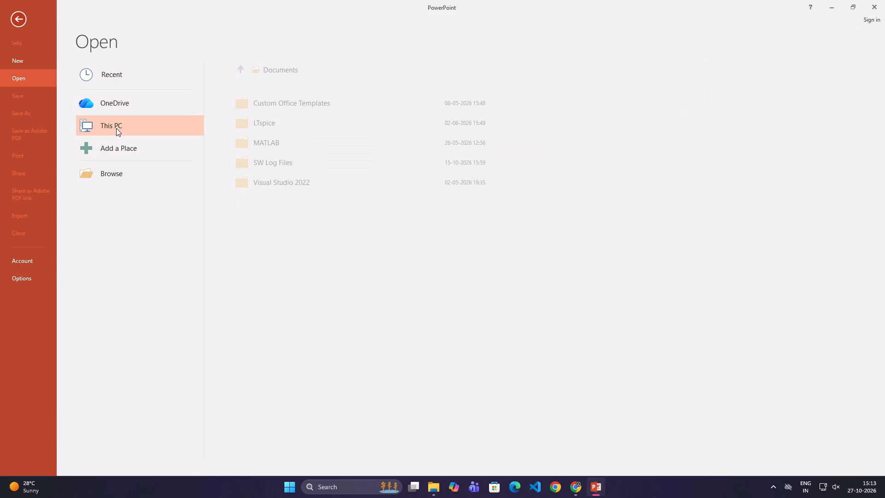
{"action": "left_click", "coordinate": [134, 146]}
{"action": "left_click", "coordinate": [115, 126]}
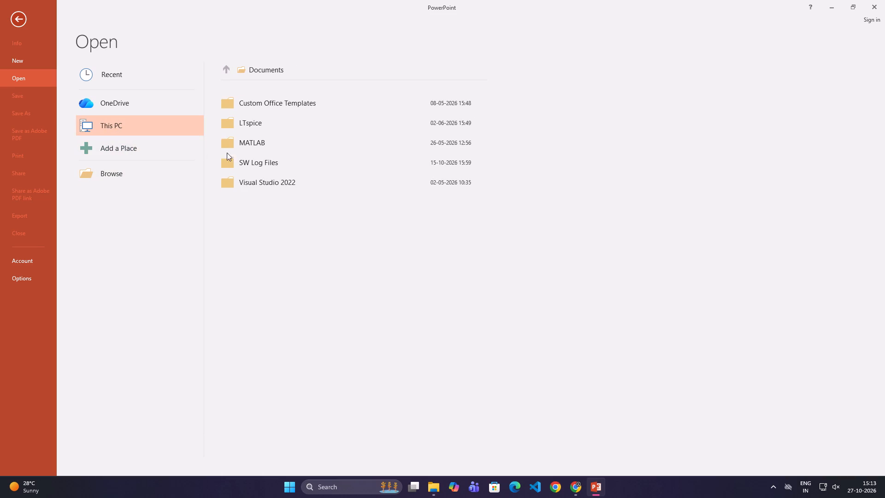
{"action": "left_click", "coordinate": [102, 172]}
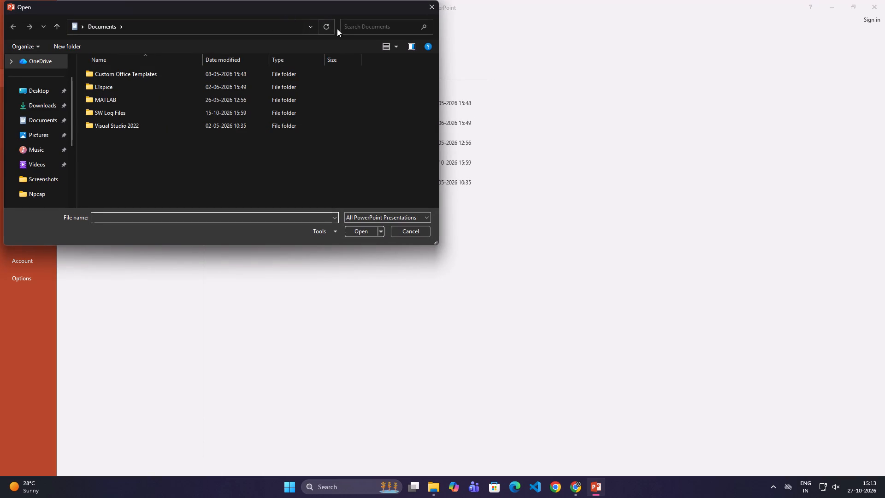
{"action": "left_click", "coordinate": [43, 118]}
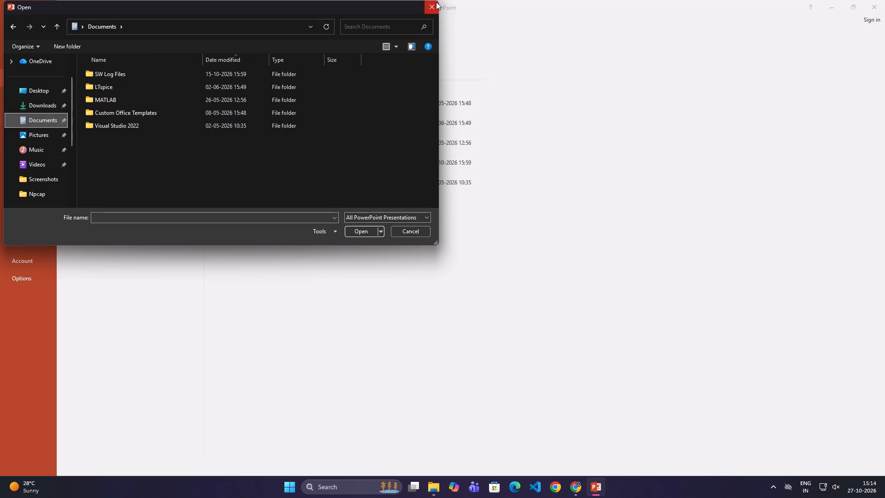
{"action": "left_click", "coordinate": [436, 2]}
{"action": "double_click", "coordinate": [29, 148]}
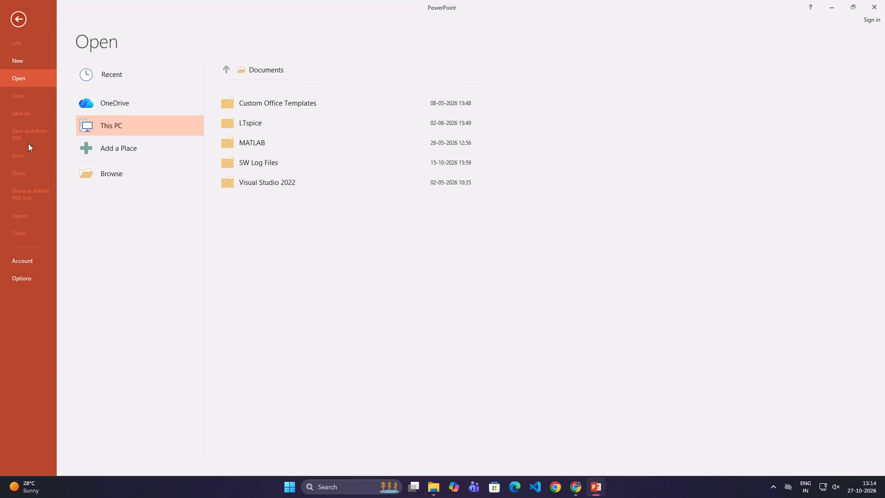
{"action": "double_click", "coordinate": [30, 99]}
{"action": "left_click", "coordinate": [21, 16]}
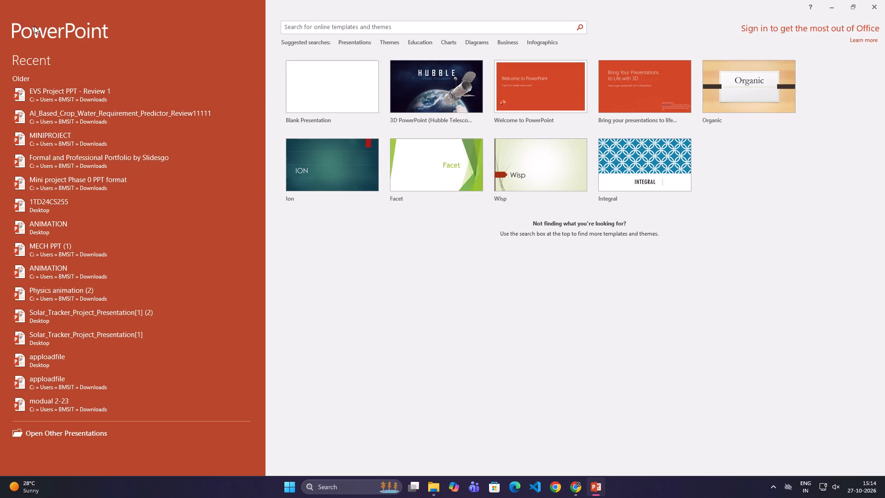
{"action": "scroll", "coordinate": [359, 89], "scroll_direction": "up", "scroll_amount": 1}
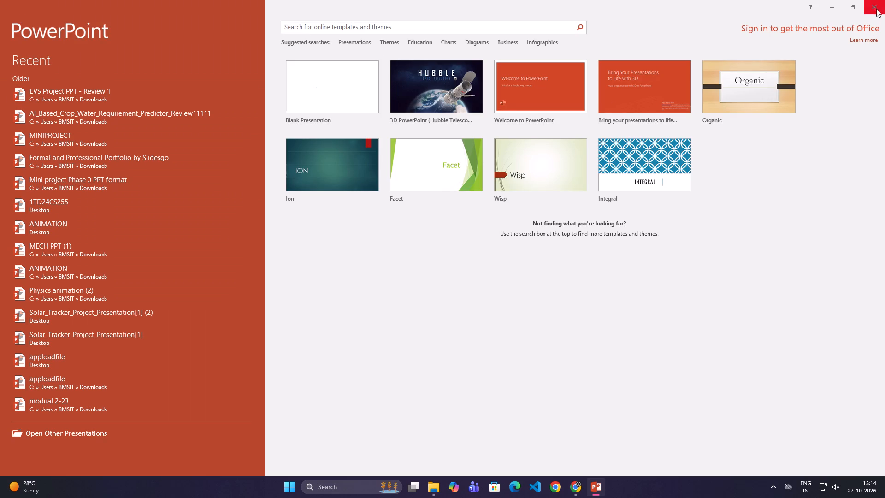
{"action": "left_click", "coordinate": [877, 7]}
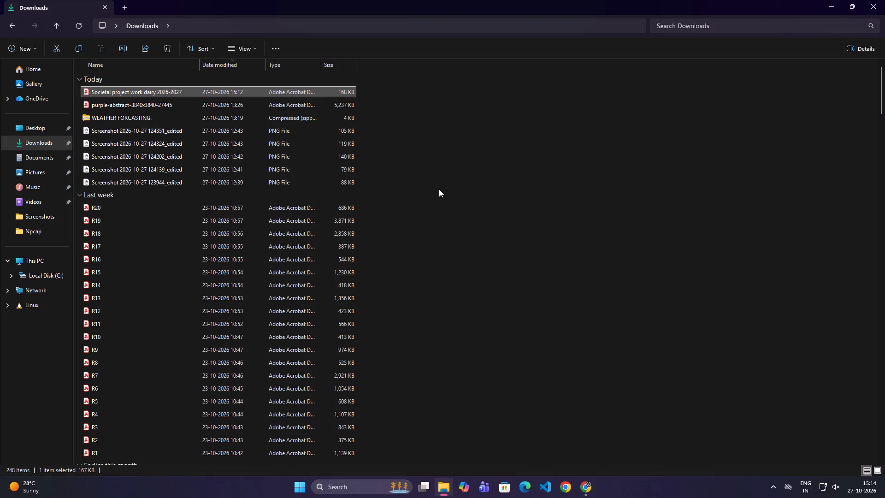
Open the Societal project work dairy 2026-2027 PDF from Downloads in Word 2016 and enable editing.
{"action": "right_click", "coordinate": [122, 90]}
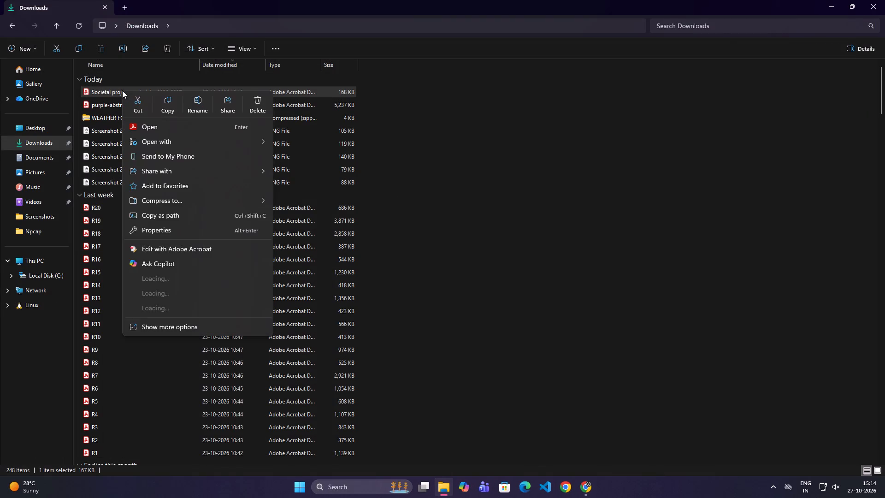
{"action": "left_click", "coordinate": [173, 139]}
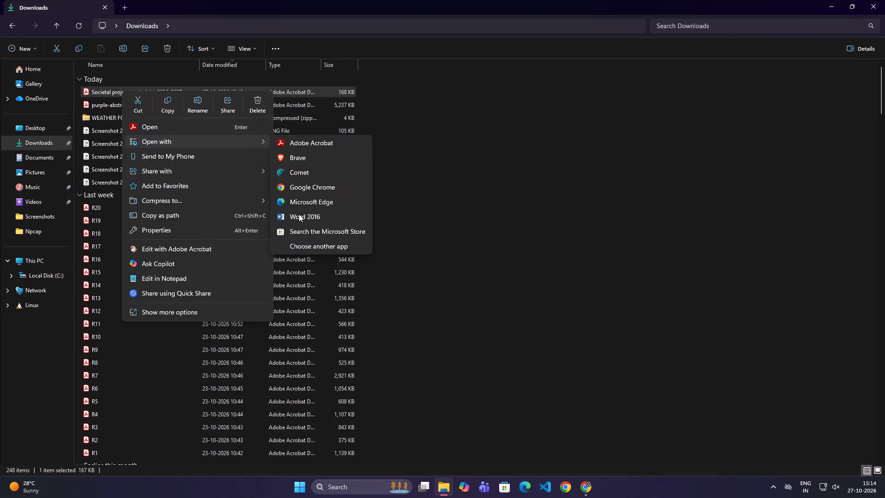
{"action": "left_click", "coordinate": [299, 214]}
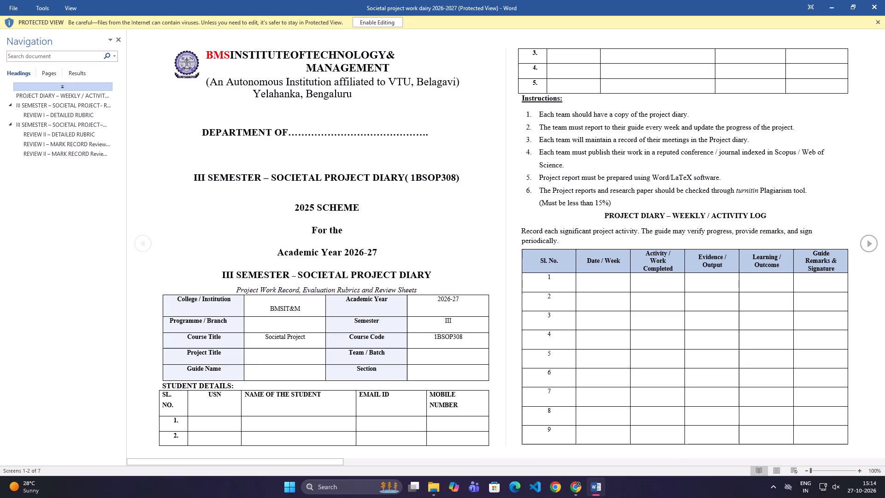
{"action": "scroll", "coordinate": [404, 136], "scroll_direction": "up", "scroll_amount": 3}
{"action": "left_click", "coordinate": [359, 130]}
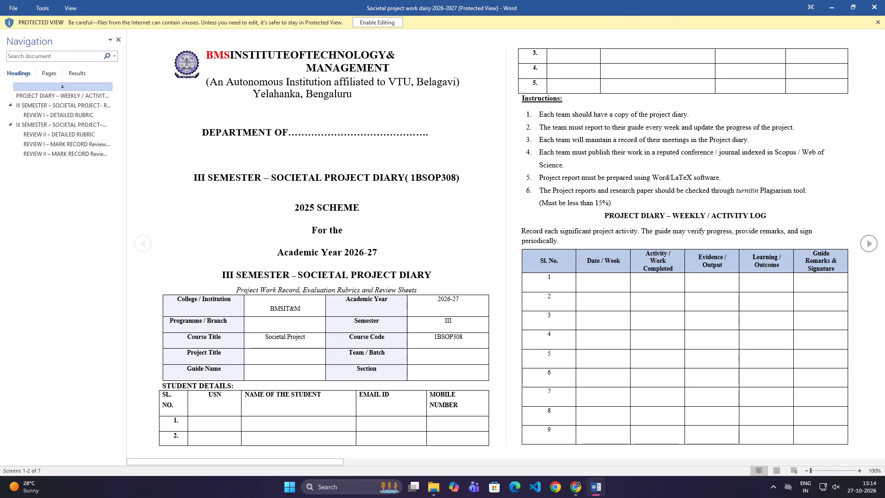
{"action": "left_click", "coordinate": [374, 24]}
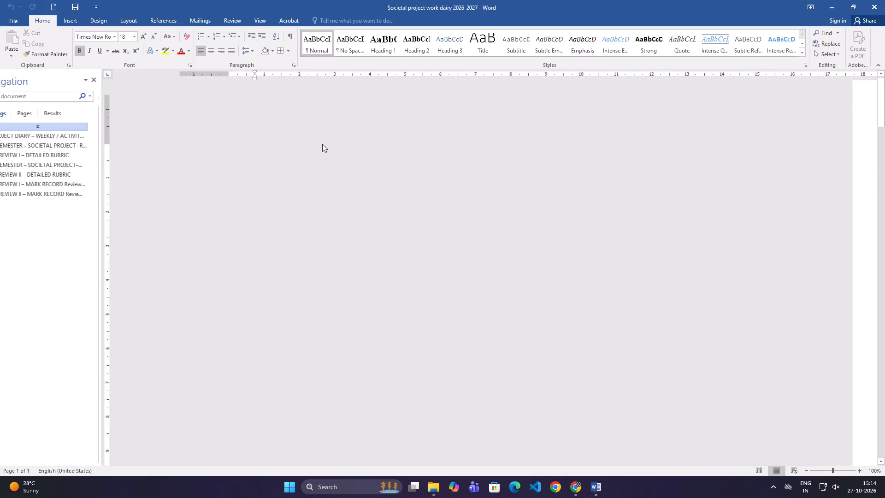
Replace the first dots after "DEPARTMENT OF" on the cover page with a space.
{"action": "left_click", "coordinate": [506, 196]}
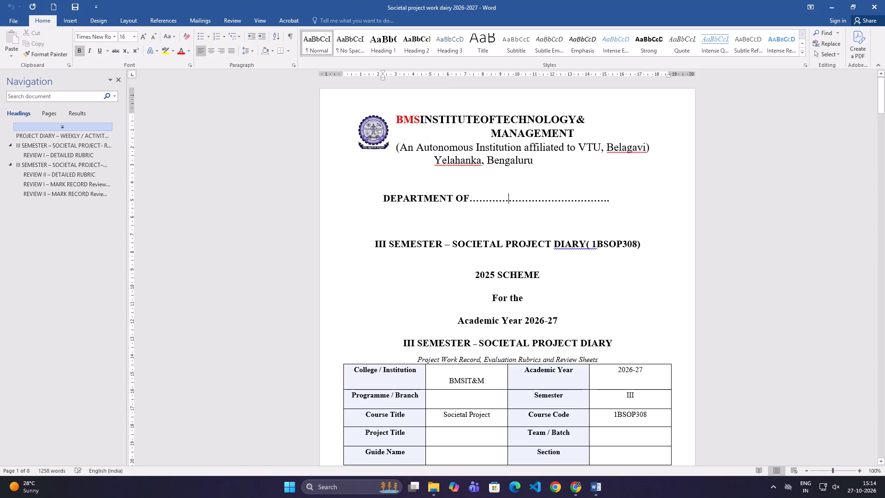
{"action": "left_click", "coordinate": [477, 191]}
{"action": "left_click", "coordinate": [475, 195]}
{"action": "key", "text": "BackSpace"}
{"action": "key", "text": "space"}
{"action": "type", "text": "c"}
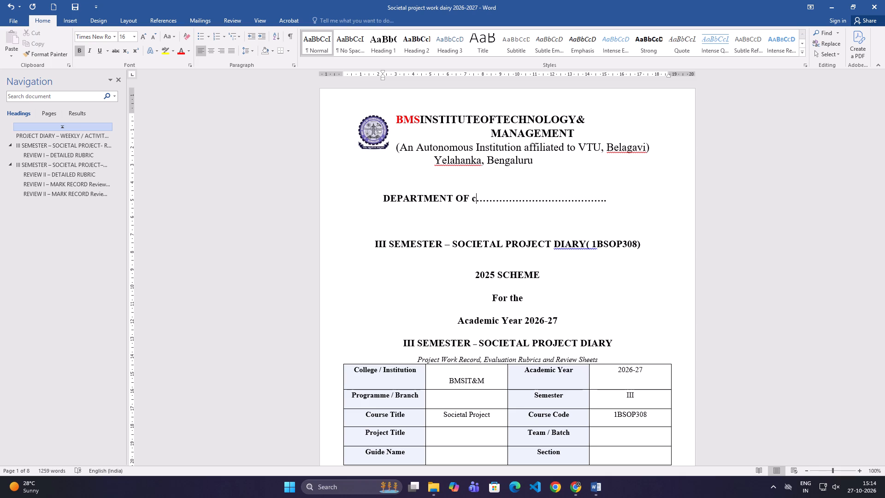
{"action": "key", "text": "BackSpace"}
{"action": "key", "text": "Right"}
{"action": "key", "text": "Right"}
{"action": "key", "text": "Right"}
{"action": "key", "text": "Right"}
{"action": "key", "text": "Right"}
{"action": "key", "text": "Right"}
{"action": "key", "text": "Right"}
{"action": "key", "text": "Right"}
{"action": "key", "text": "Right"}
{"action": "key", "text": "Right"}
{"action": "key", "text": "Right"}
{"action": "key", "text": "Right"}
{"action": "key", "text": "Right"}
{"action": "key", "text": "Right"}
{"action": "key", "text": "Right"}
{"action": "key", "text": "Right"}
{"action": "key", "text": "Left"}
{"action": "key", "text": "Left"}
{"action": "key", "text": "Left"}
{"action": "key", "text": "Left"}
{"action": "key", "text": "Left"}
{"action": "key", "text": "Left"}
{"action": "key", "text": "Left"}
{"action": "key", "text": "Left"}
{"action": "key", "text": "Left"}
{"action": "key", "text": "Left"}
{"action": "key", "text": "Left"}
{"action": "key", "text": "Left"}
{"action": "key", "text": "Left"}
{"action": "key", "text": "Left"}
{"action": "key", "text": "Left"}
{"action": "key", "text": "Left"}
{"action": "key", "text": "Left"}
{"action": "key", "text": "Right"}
Insert COMPUTER SCIENCE after "DEPARTMENT OF" on the cover page, ahead of the dotted line.
{"action": "key", "text": "c"}
{"action": "type", "text": "OMPI"}
{"action": "key", "text": "BackSpace"}
{"action": "key", "text": "u"}
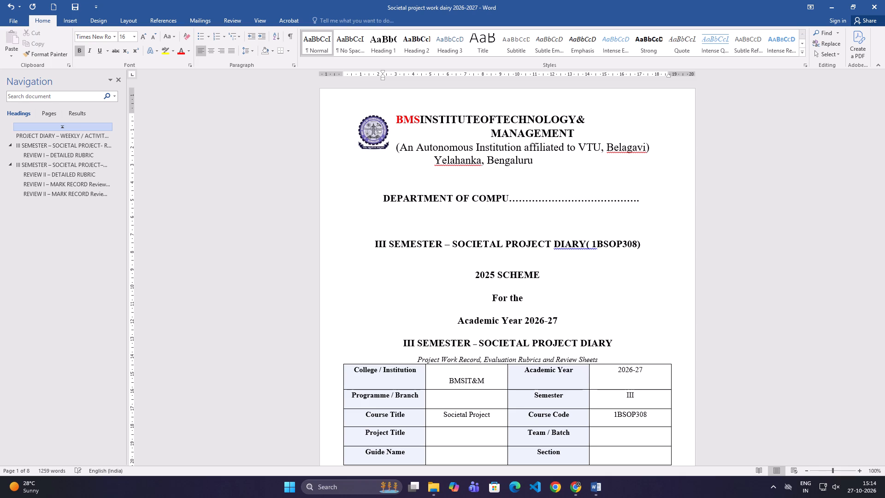
{"action": "type", "text": "TER"}
{"action": "key", "text": "space"}
{"action": "type", "text": "SCI"}
{"action": "type", "text": "ENCS"}
{"action": "key", "text": "BackSpace"}
{"action": "key", "text": "e"}
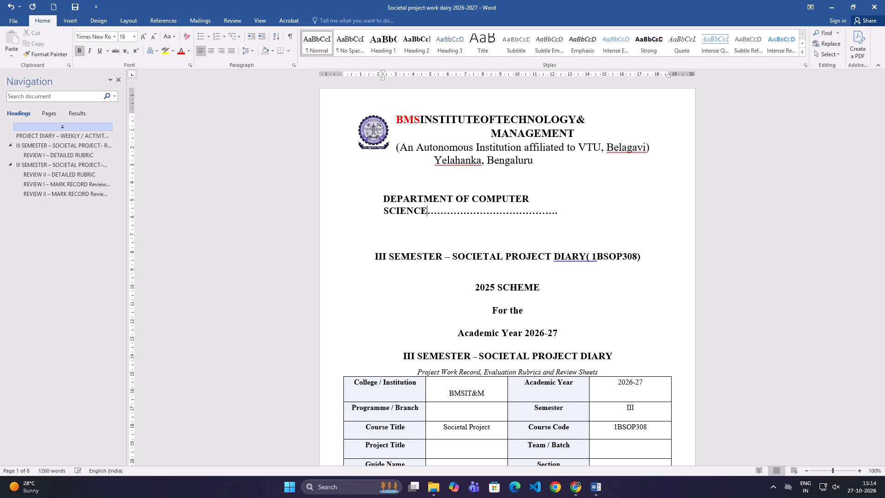
Delete the dots that follow COMPUTER SCIENCE so the department line ends with that name.
{"action": "key", "text": "Right"}
{"action": "key", "text": "Right"}
{"action": "key", "text": "Right"}
{"action": "key", "text": "Right"}
{"action": "key", "text": "Right"}
{"action": "key", "text": "Right"}
{"action": "key", "text": "Right"}
{"action": "key", "text": "Right"}
{"action": "key", "text": "Right"}
{"action": "key", "text": "Right"}
{"action": "key", "text": "Right"}
{"action": "key", "text": "Right"}
{"action": "key", "text": "Right"}
{"action": "key", "text": "Right"}
{"action": "key", "text": "BackSpace"}
{"action": "key", "text": "BackSpace"}
{"action": "key", "text": "BackSpace"}
{"action": "key", "text": "BackSpace"}
{"action": "key", "text": "BackSpace"}
{"action": "key", "text": "BackSpace"}
{"action": "key", "text": "BackSpace"}
{"action": "key", "text": "BackSpace"}
{"action": "key", "text": "BackSpace"}
{"action": "key", "text": "BackSpace"}
{"action": "key", "text": "BackSpace"}
{"action": "key", "text": "BackSpace"}
{"action": "key", "text": "BackSpace"}
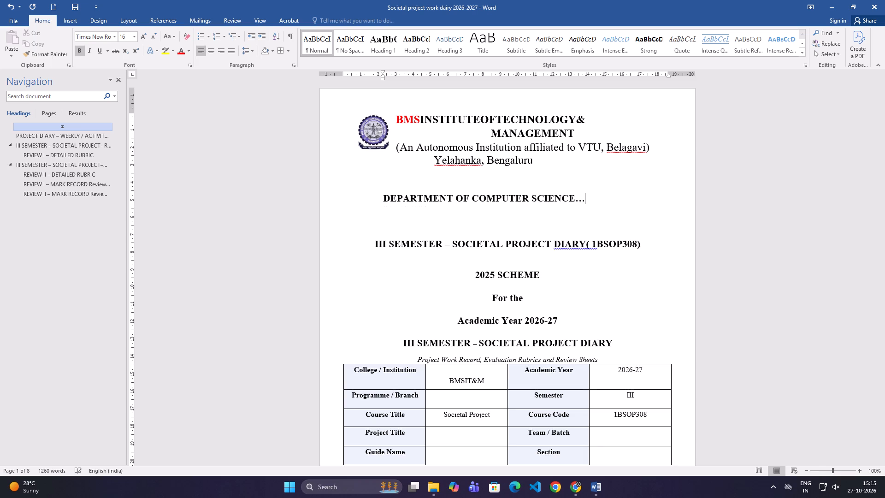
{"action": "key", "text": "BackSpace"}
{"action": "key", "text": "BackSpace"}
{"action": "key", "text": "e"}
{"action": "left_click", "coordinate": [604, 223]}
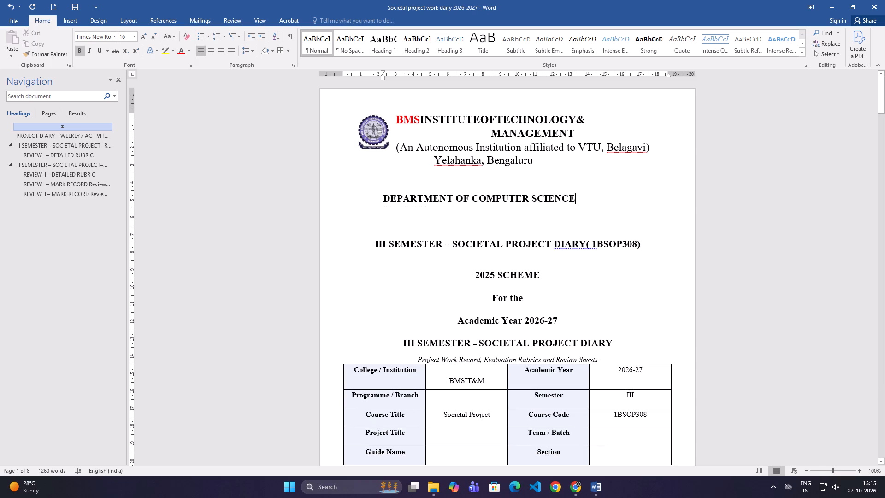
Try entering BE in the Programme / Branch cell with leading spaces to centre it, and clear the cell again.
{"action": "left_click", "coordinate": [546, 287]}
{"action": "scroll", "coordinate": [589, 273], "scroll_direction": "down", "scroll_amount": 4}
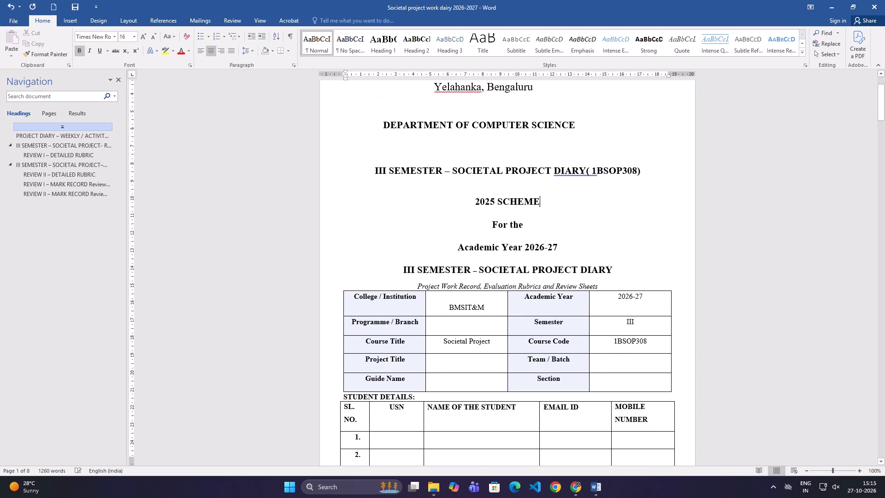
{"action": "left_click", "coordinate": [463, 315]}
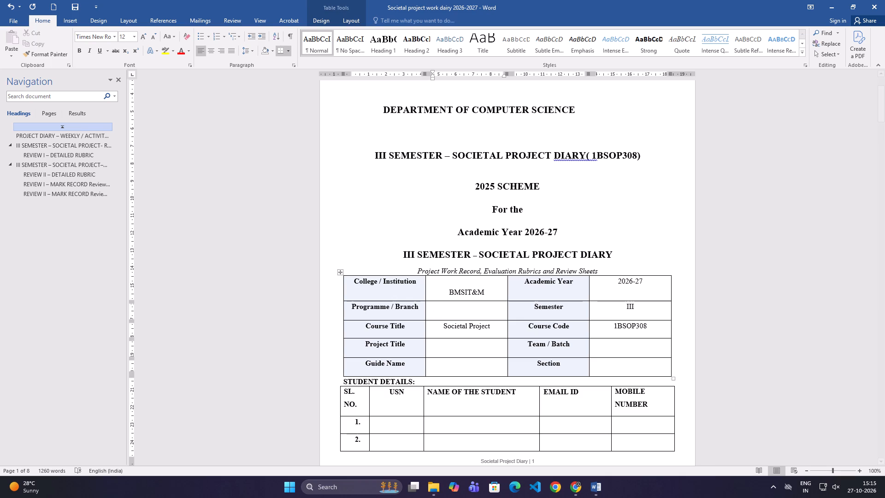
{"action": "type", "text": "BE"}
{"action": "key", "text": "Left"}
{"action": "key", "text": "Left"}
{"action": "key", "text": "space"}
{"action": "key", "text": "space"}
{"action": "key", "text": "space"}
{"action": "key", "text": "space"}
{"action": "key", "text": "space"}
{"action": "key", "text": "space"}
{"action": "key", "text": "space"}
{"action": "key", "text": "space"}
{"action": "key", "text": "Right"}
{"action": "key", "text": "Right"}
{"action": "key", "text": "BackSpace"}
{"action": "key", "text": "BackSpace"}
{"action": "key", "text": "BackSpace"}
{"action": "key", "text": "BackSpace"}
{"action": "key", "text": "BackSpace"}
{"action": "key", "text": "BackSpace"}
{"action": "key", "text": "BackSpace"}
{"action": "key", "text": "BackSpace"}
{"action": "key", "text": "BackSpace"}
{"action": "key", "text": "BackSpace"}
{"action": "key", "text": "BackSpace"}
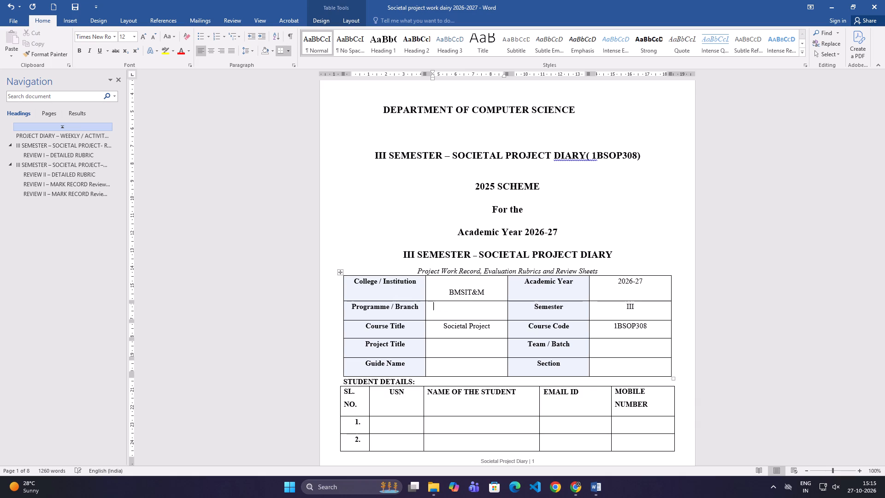
Enter "BE /CSE" in the Programme / Branch cell and shift it toward the cell's middle with seven leading spaces.
{"action": "type", "text": "BE"}
{"action": "key", "text": "space"}
{"action": "key", "text": "slash"}
{"action": "type", "text": "CSE"}
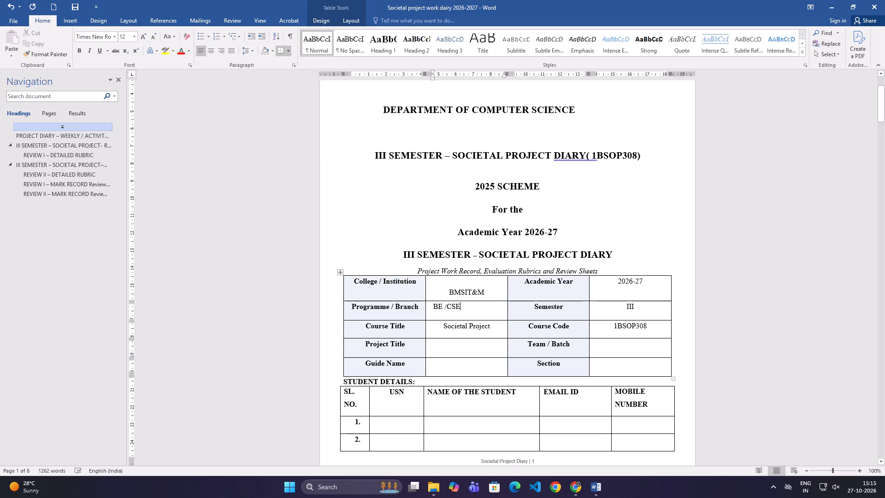
{"action": "left_click", "coordinate": [433, 305]}
{"action": "key", "text": "space"}
{"action": "key", "text": "space"}
{"action": "key", "text": "space"}
{"action": "key", "text": "space"}
{"action": "key", "text": "space"}
{"action": "key", "text": "space"}
{"action": "key", "text": "space"}
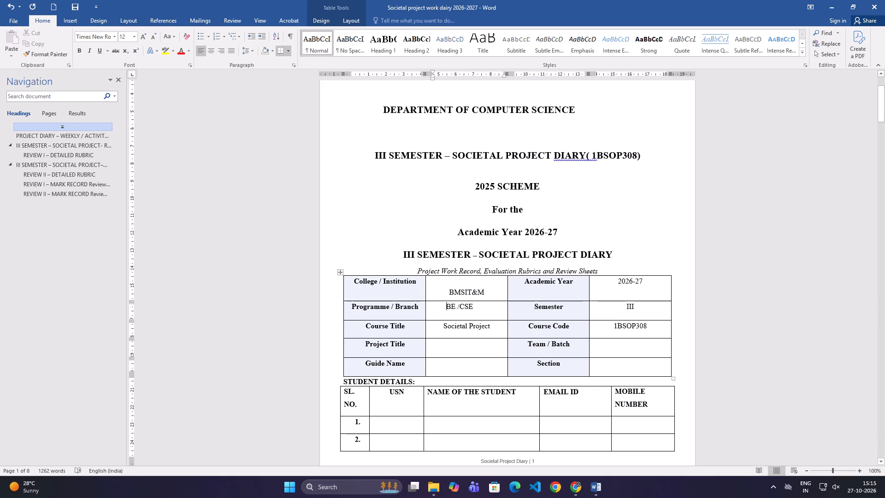
Enter DIGILEARN in the Project Title cell of the cover-page table.
{"action": "left_click", "coordinate": [457, 349]}
{"action": "key", "text": "d"}
{"action": "key", "text": "i"}
{"action": "type", "text": "GILEWA"}
{"action": "key", "text": "BackSpace"}
{"action": "key", "text": "BackSpace"}
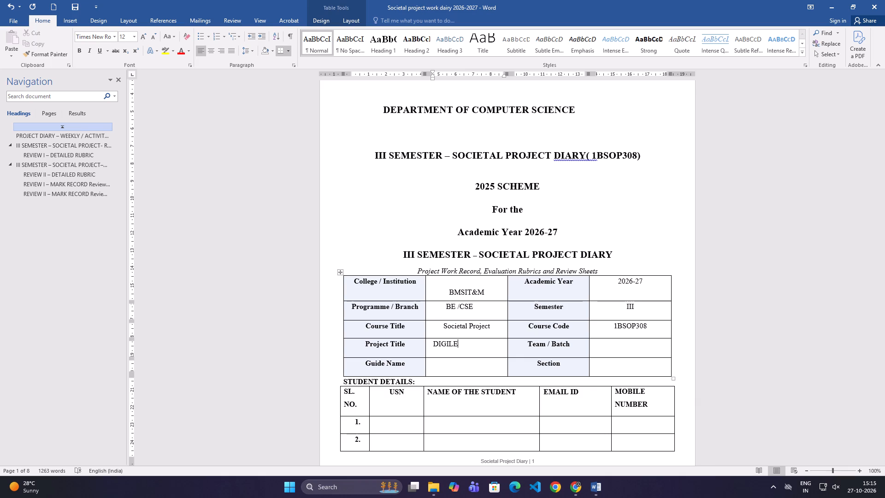
{"action": "type", "text": "ARN"}
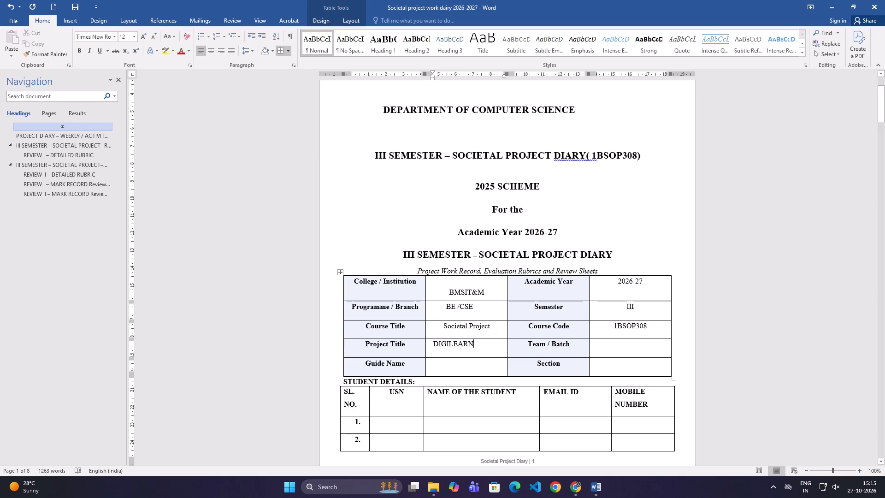
Place the text cursor in the empty Team / Batch cell.
{"action": "left_click", "coordinate": [611, 352]}
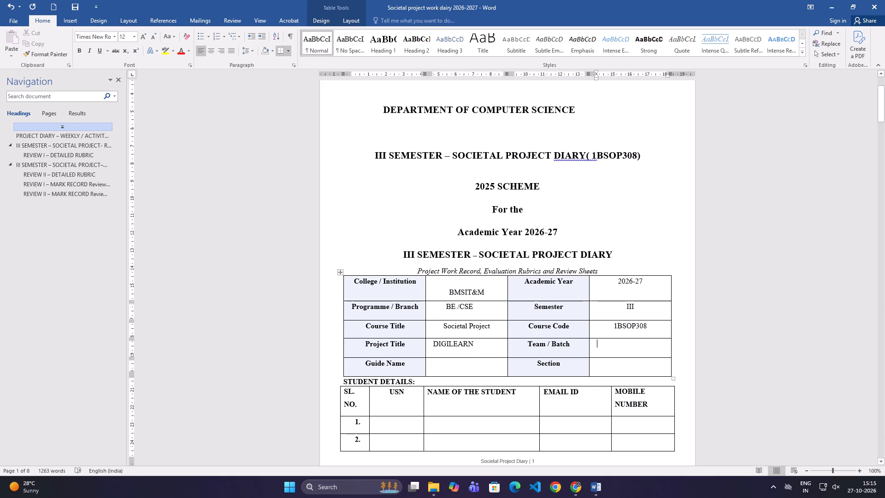
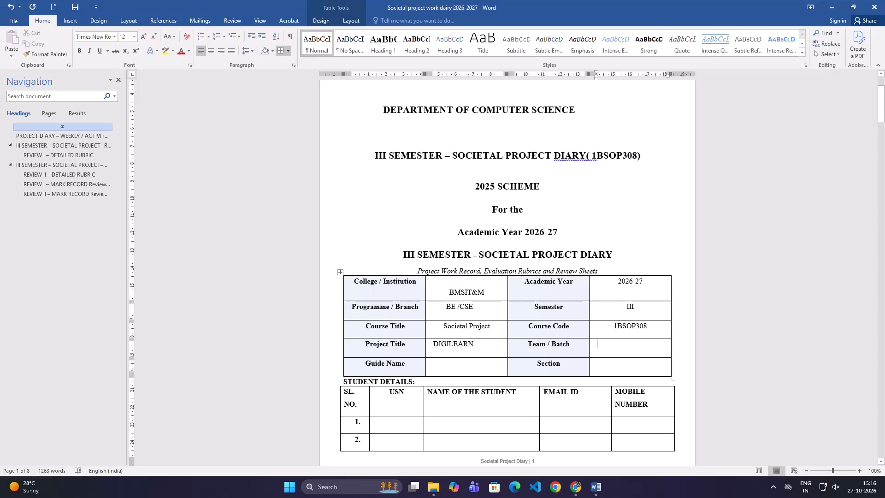
Enter 27 in the Team / Batch cell and shift it toward the cell's middle with eleven leading spaces.
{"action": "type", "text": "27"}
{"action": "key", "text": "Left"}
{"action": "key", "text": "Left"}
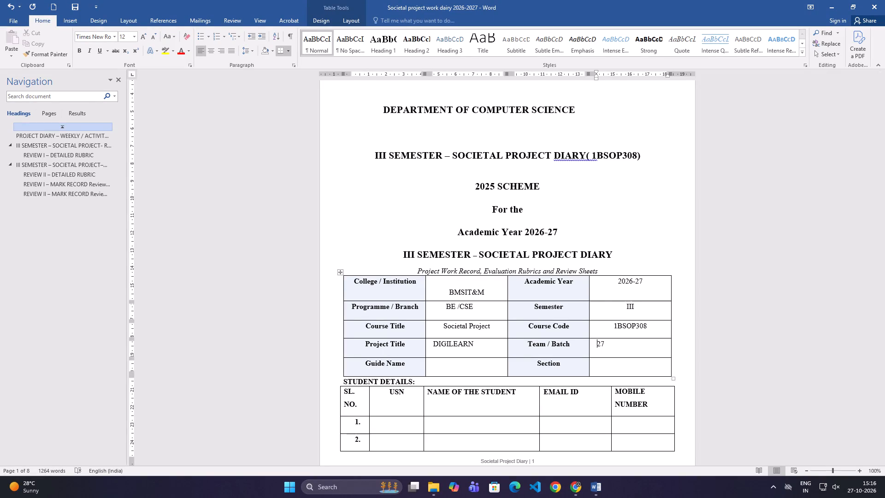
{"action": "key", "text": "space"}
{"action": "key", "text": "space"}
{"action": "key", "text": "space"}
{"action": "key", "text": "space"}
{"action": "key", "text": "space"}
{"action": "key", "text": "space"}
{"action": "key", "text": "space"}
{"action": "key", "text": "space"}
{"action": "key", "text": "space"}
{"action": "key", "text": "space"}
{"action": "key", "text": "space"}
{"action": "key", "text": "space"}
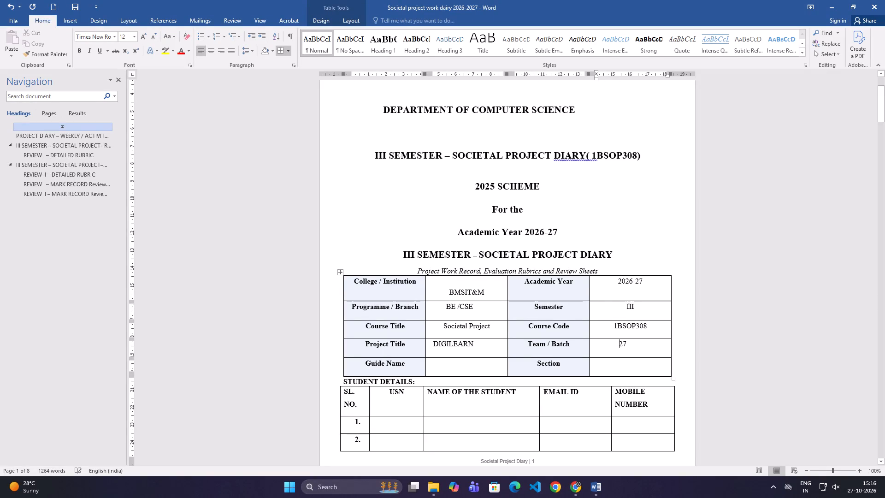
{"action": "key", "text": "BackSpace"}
Try entering the guide's name in capitals in the Guide Name cell, and erase it back to its first letter.
{"action": "left_click", "coordinate": [468, 368]}
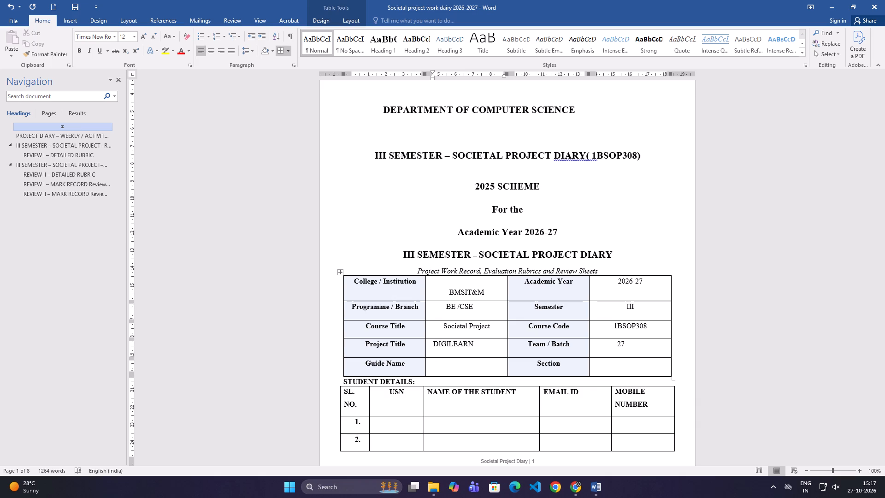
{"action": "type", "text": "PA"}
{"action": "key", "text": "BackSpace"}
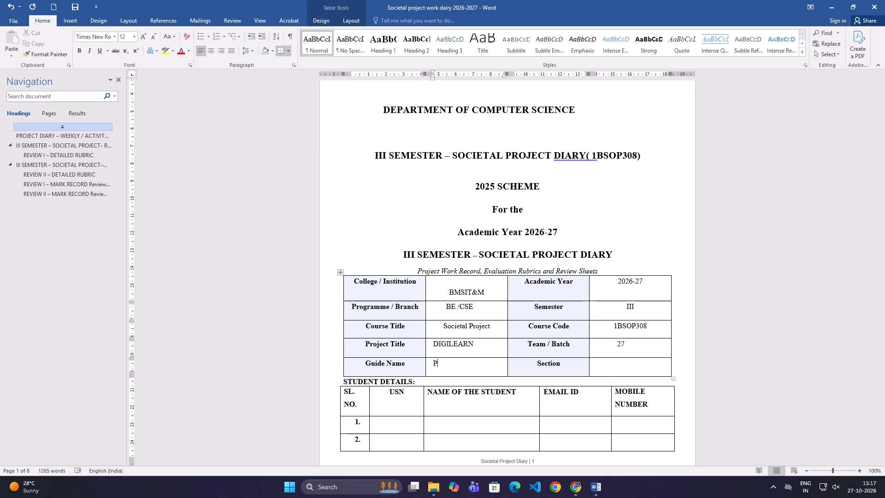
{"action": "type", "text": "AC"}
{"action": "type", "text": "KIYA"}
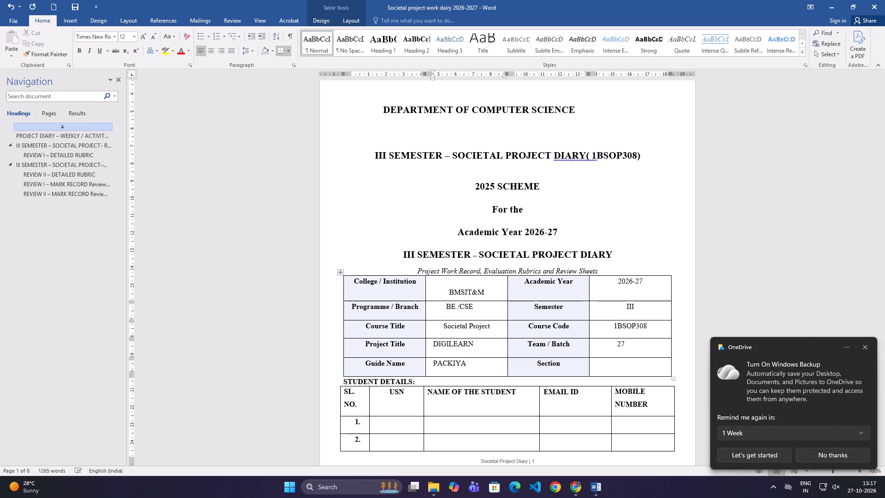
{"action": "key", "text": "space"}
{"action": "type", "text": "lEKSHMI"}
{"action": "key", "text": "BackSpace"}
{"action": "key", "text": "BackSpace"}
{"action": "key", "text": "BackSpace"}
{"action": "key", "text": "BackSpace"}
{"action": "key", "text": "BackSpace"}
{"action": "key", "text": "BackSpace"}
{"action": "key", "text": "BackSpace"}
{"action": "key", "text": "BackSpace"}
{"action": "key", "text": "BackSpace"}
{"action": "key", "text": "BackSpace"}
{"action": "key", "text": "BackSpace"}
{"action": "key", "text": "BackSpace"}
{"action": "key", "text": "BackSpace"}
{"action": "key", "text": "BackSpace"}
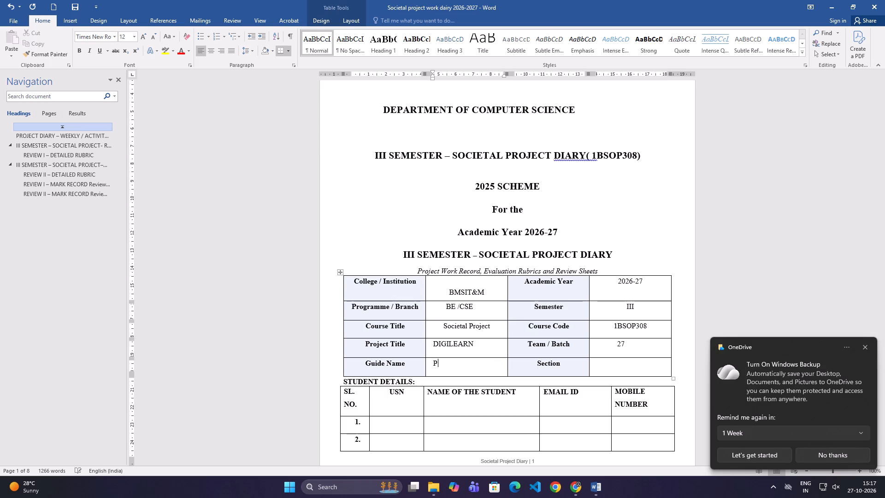
Complete the guide's name in the Guide Name cell, capitalising only the first letter of each word.
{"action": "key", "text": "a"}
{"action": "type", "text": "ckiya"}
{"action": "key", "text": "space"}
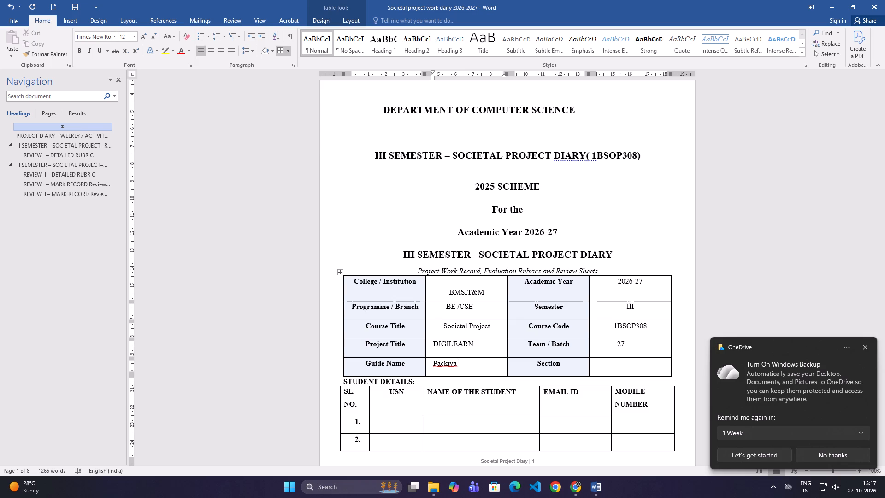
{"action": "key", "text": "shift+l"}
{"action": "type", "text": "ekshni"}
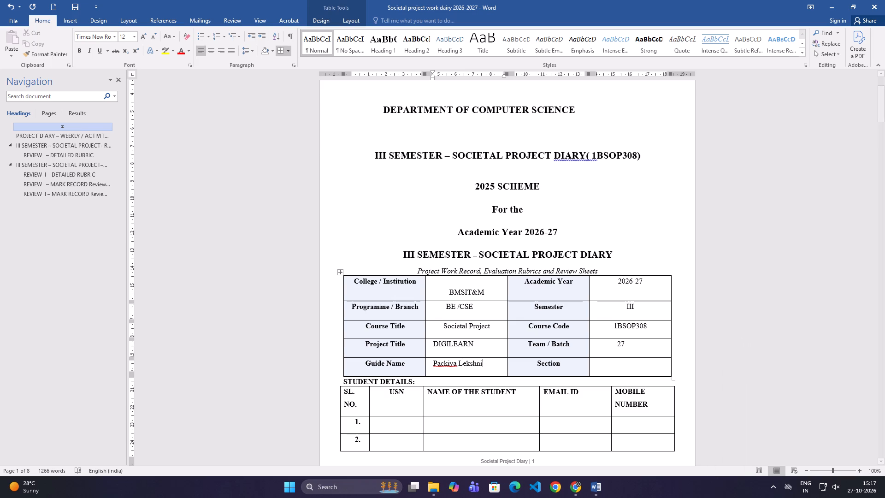
Enter B in the Section cell and shift it toward the cell's middle with eleven leading spaces.
{"action": "left_click", "coordinate": [616, 369]}
{"action": "key", "text": "Left"}
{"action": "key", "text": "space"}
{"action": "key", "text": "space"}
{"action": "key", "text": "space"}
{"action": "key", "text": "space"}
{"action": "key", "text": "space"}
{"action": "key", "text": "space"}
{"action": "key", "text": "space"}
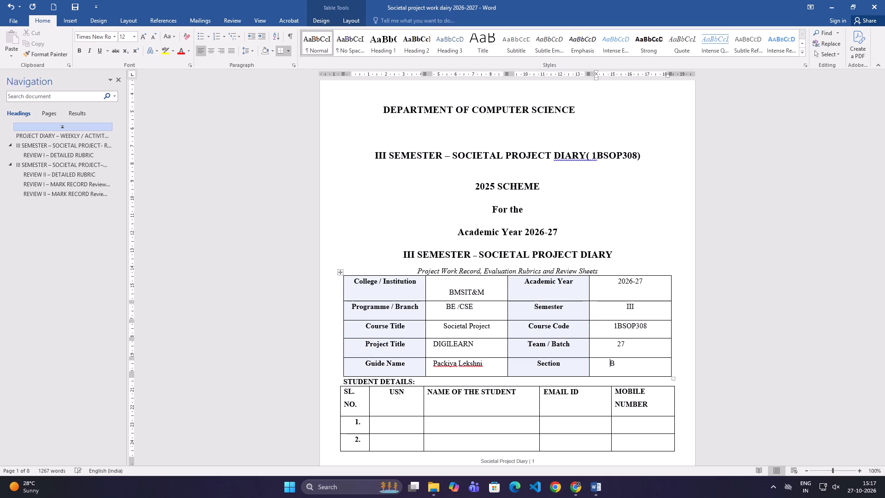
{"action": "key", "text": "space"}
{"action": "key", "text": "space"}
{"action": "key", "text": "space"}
{"action": "scroll", "coordinate": [629, 374], "scroll_direction": "down", "scroll_amount": 1}
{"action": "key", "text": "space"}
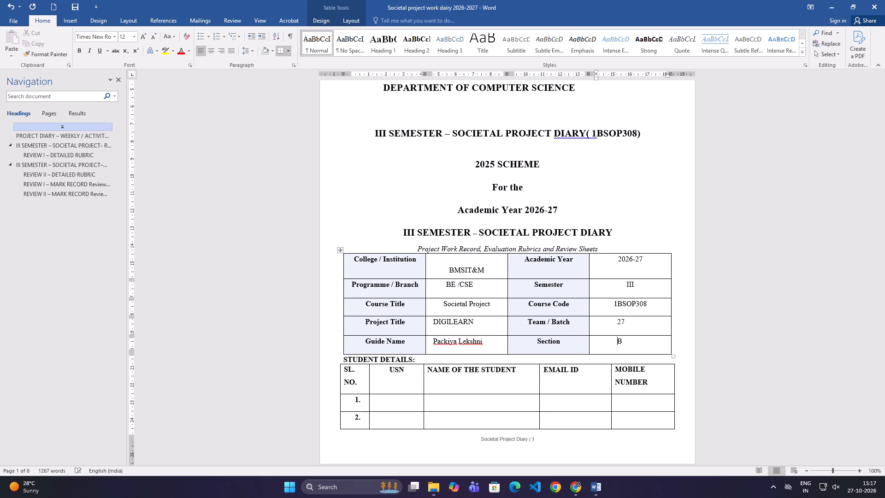
Look over the Student Details table, going through the USN, name, email and mobile number cells of row 1.
{"action": "scroll", "coordinate": [460, 413], "scroll_direction": "down", "scroll_amount": 3}
{"action": "left_click", "coordinate": [395, 335]}
{"action": "scroll", "coordinate": [395, 335], "scroll_direction": "down", "scroll_amount": 2}
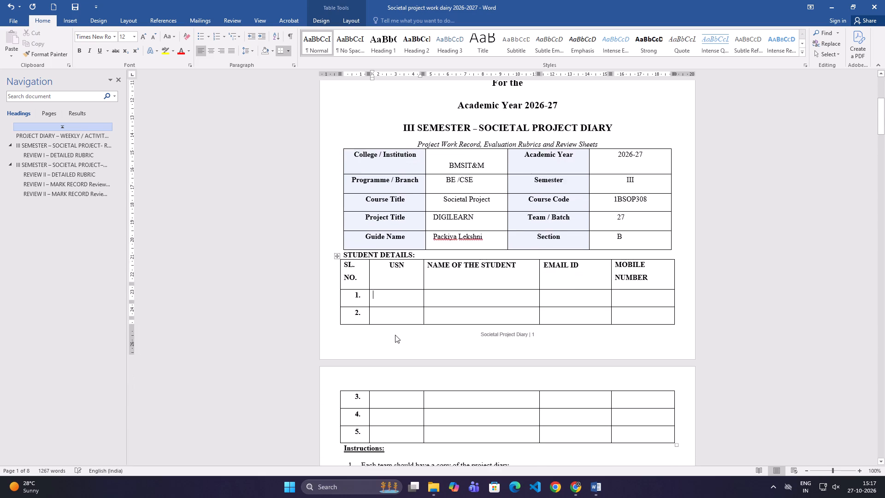
{"action": "scroll", "coordinate": [395, 335], "scroll_direction": "down", "scroll_amount": 3}
{"action": "left_click", "coordinate": [451, 224]}
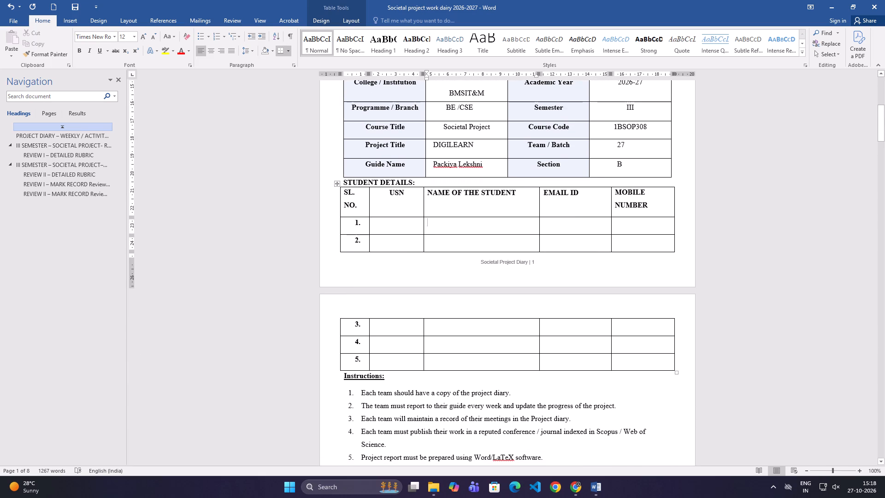
{"action": "scroll", "coordinate": [451, 224], "scroll_direction": "down", "scroll_amount": 2}
{"action": "left_click", "coordinate": [567, 187]}
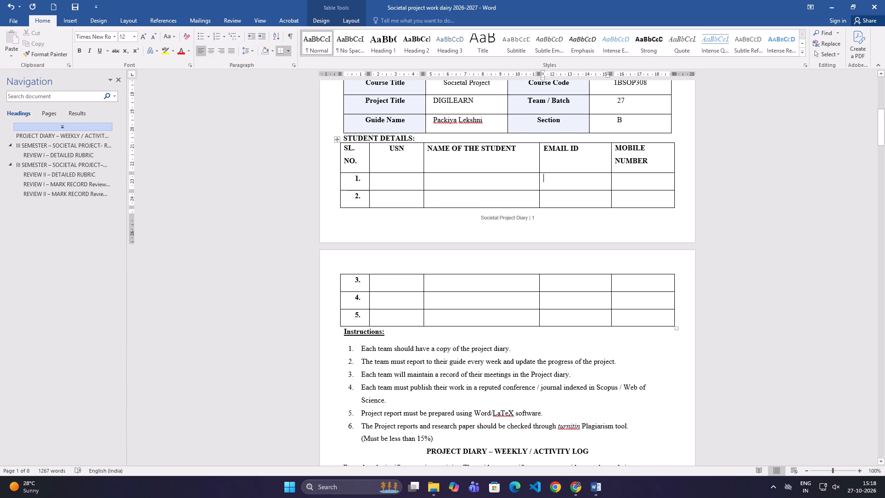
{"action": "left_click", "coordinate": [636, 184]}
{"action": "scroll", "coordinate": [505, 207], "scroll_direction": "down", "scroll_amount": 2}
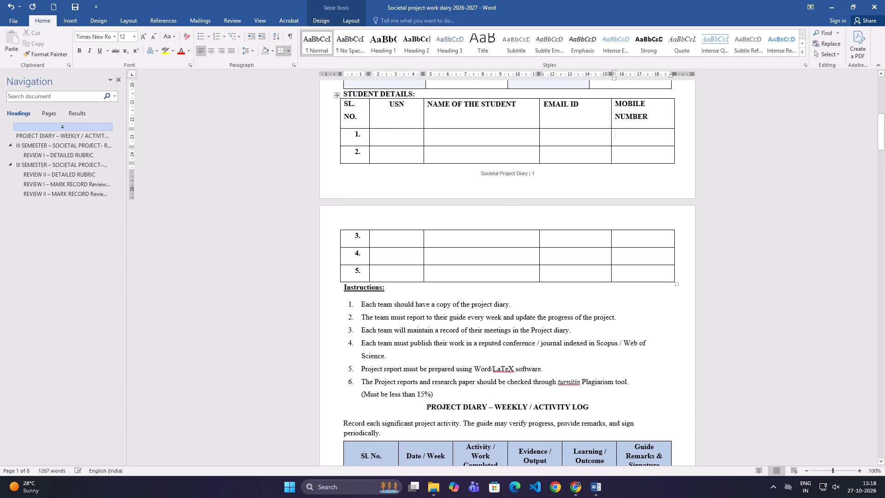
Place the text cursor in the USN cell of row 1 in the Student Details table.
{"action": "left_click", "coordinate": [391, 139]}
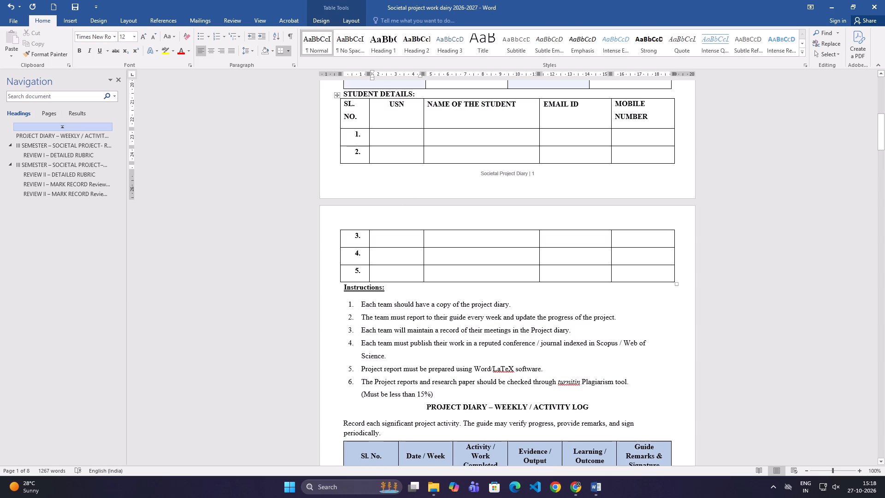
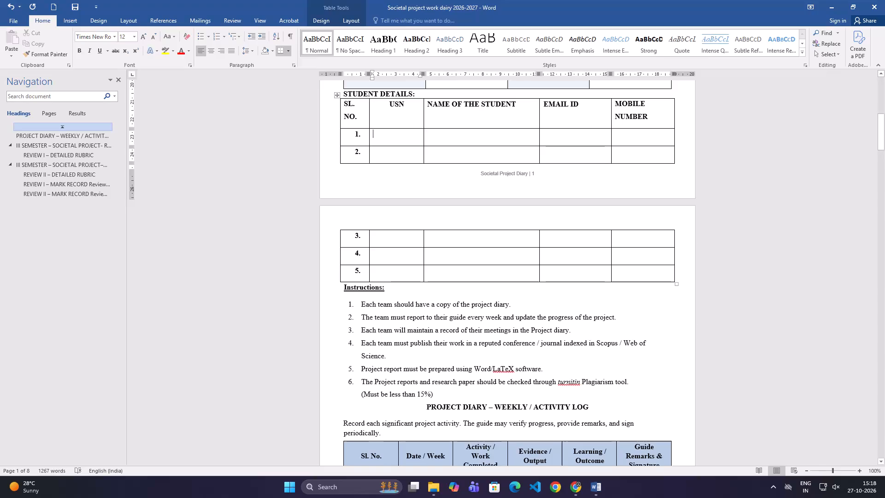
Enter the first student's USN in row 1 of the Student Details table, ending it with a hyphen and T.
{"action": "left_click", "coordinate": [392, 133]}
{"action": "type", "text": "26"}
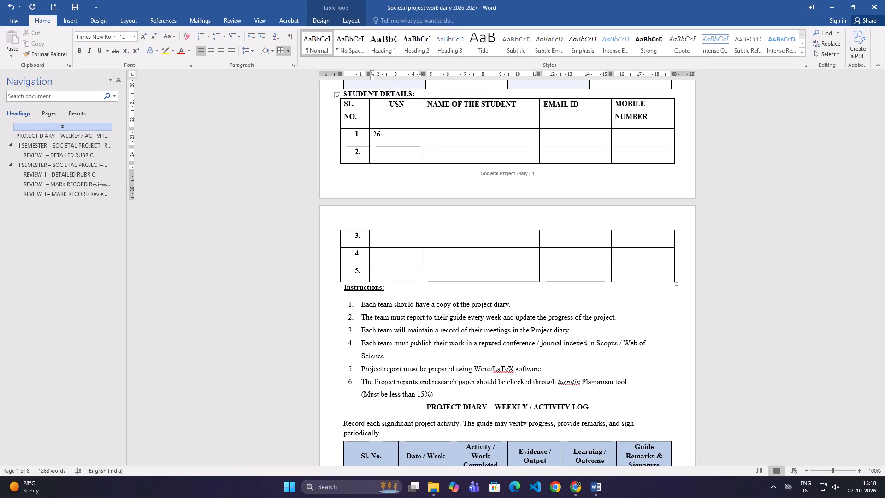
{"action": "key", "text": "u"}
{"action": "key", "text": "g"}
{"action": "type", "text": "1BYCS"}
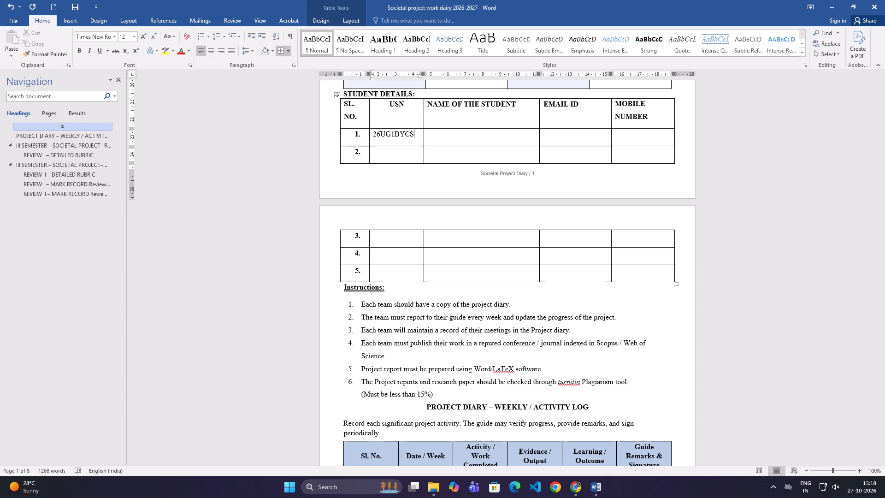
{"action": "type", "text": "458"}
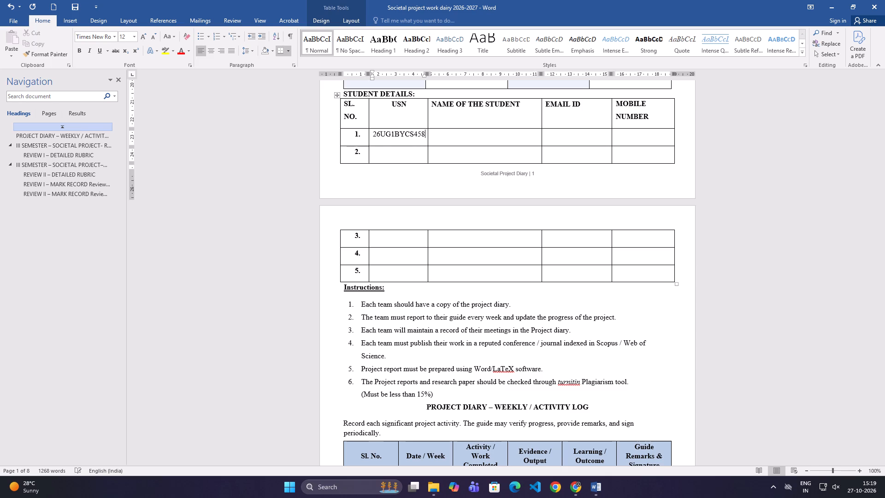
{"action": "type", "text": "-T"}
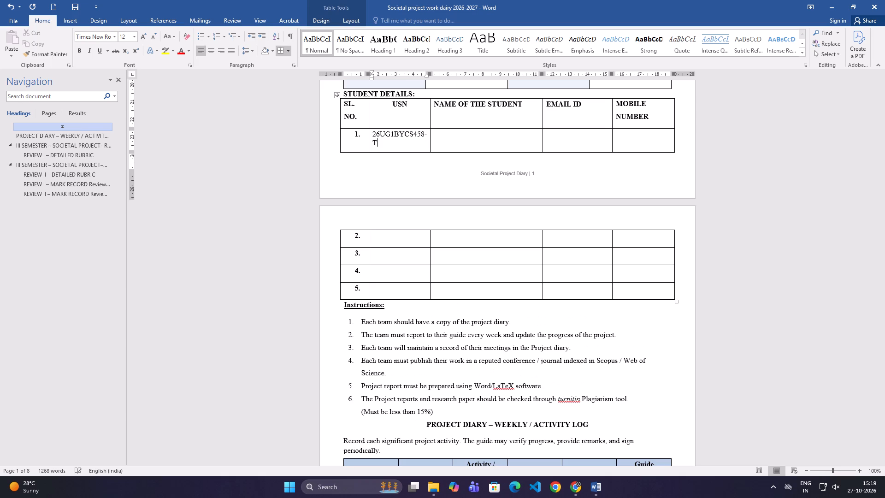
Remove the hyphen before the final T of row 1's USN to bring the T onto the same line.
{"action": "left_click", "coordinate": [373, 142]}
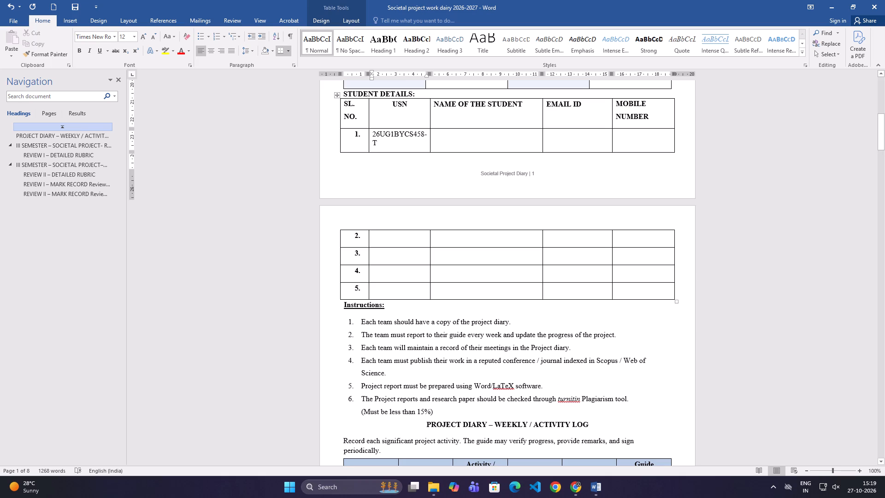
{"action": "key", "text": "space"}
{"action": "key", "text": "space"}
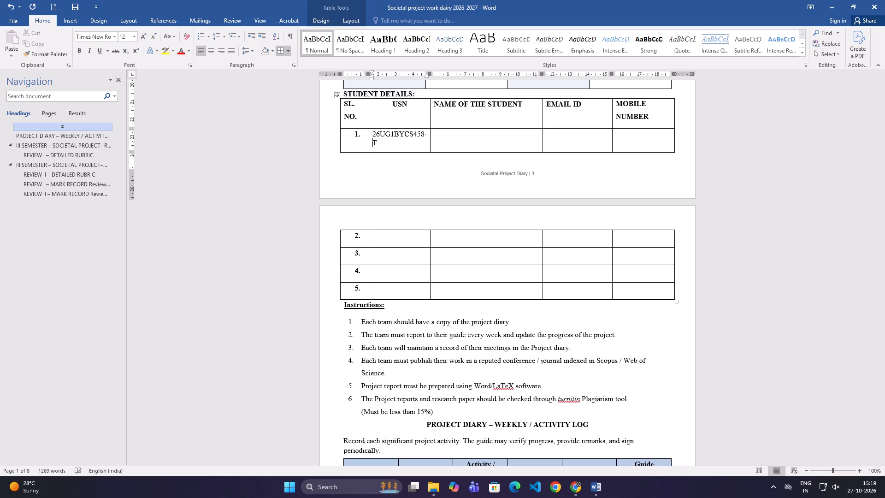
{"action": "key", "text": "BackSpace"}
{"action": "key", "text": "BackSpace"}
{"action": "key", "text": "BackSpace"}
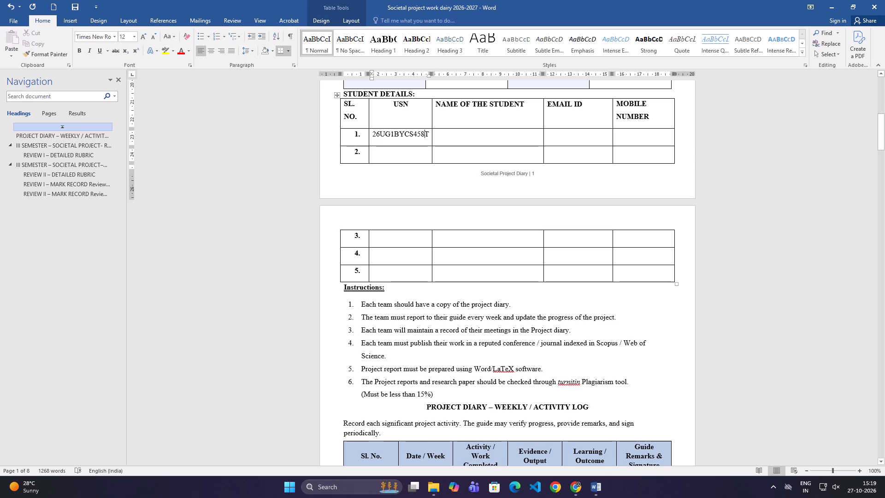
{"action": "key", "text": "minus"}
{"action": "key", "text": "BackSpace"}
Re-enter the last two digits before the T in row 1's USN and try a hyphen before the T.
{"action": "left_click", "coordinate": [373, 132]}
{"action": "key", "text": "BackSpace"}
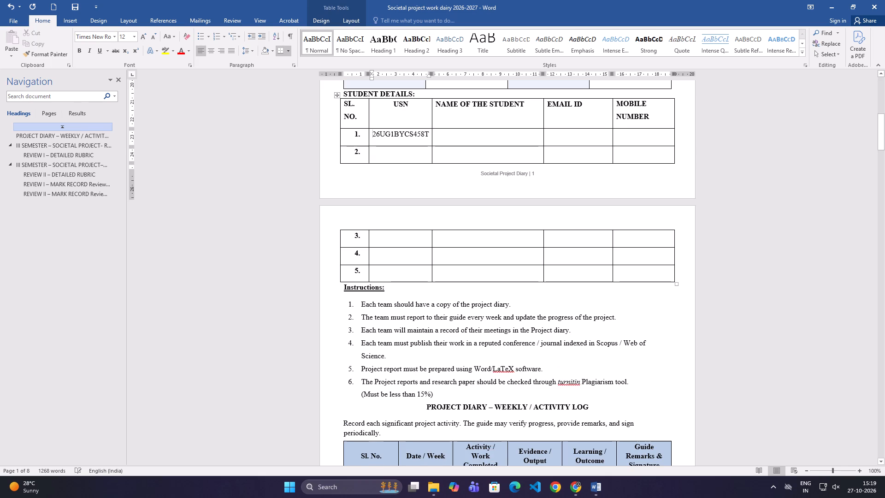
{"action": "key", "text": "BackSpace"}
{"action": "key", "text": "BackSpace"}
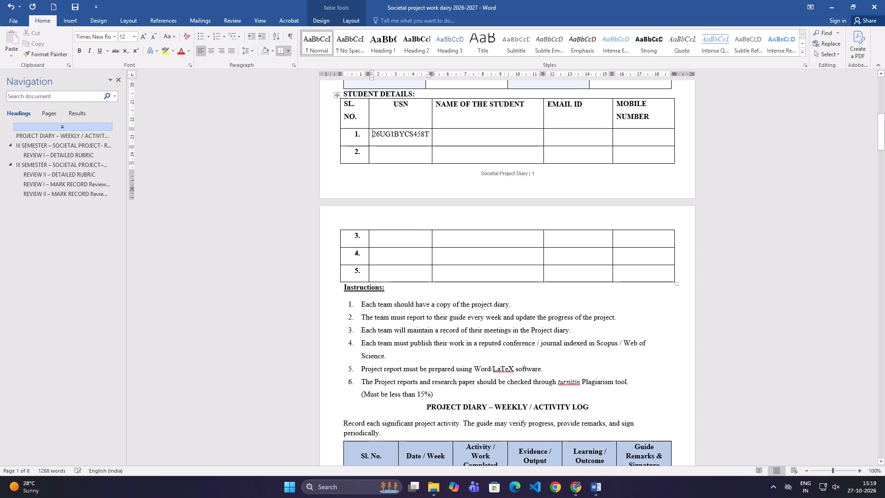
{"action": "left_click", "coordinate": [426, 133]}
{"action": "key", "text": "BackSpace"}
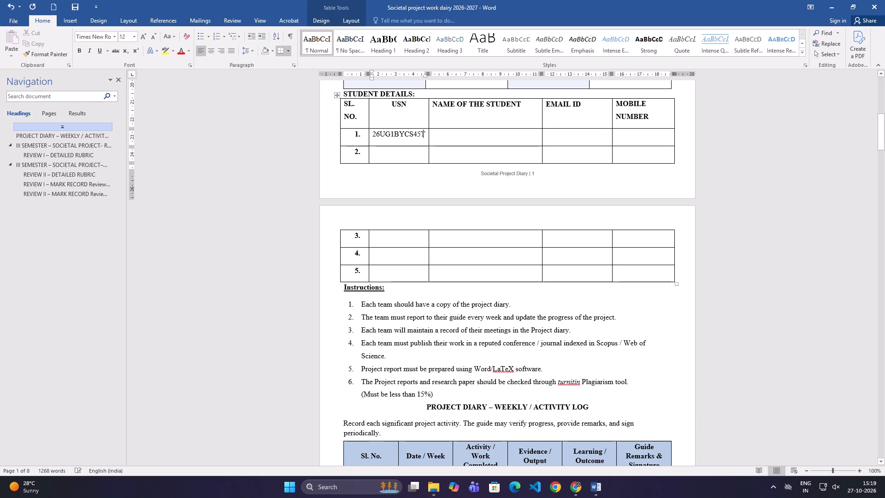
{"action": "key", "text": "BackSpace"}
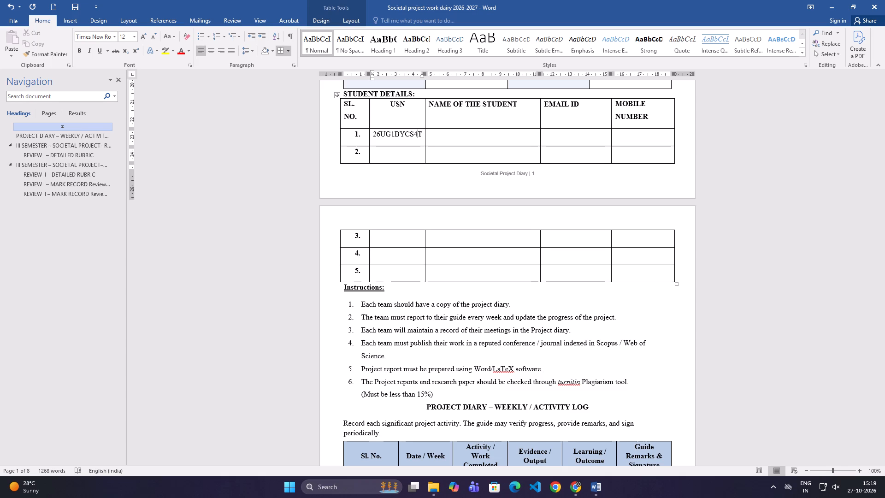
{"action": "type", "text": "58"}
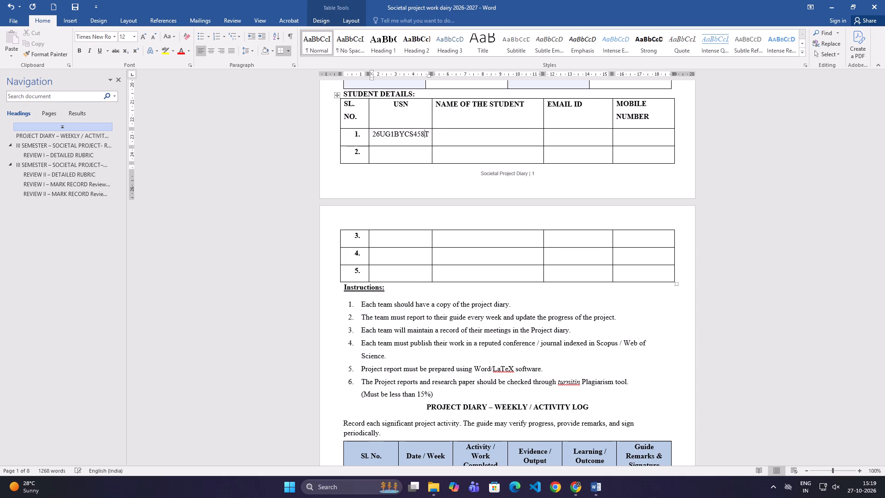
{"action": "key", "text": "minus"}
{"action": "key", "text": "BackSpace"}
Copy row 1's USN into the USN cells of rows 3 and 4 of the Student Details table.
{"action": "left_click", "coordinate": [398, 155]}
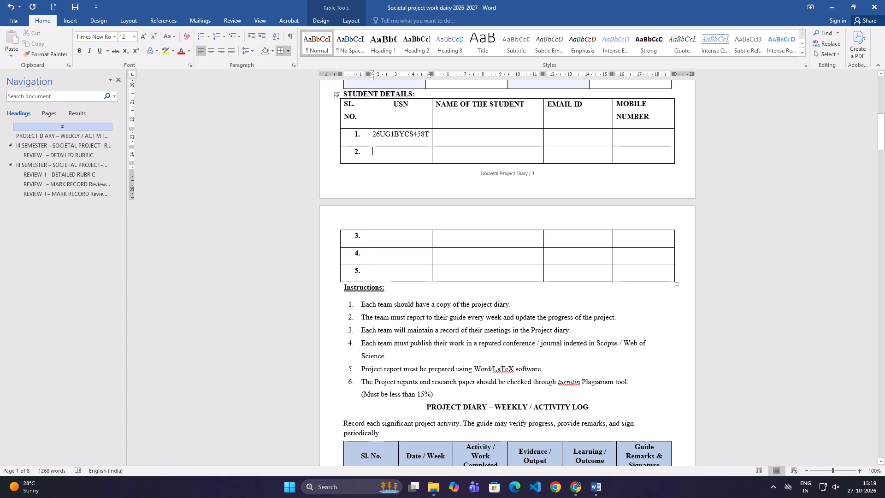
{"action": "left_click", "coordinate": [373, 133]}
{"action": "key", "text": "BackSpace"}
{"action": "key", "text": "BackSpace"}
{"action": "left_click_drag", "start_coordinate": [373, 133], "coordinate": [437, 133]}
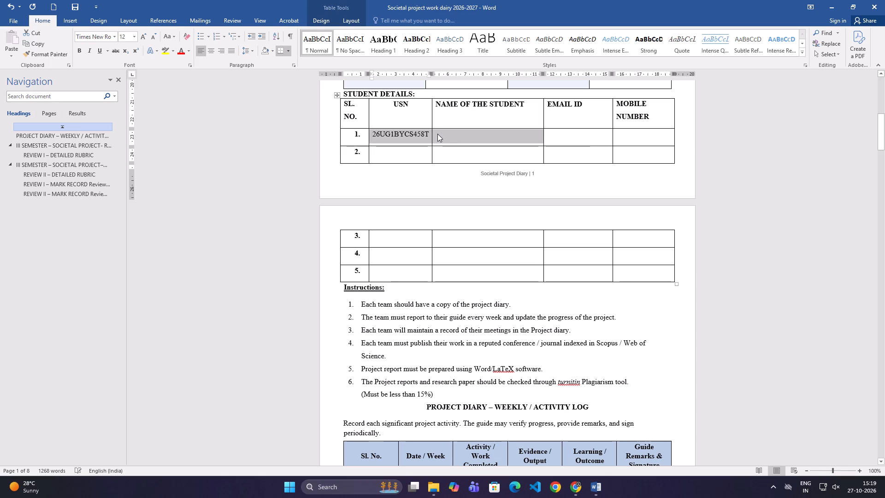
{"action": "key", "text": "ctrl+c"}
{"action": "left_click", "coordinate": [399, 149]}
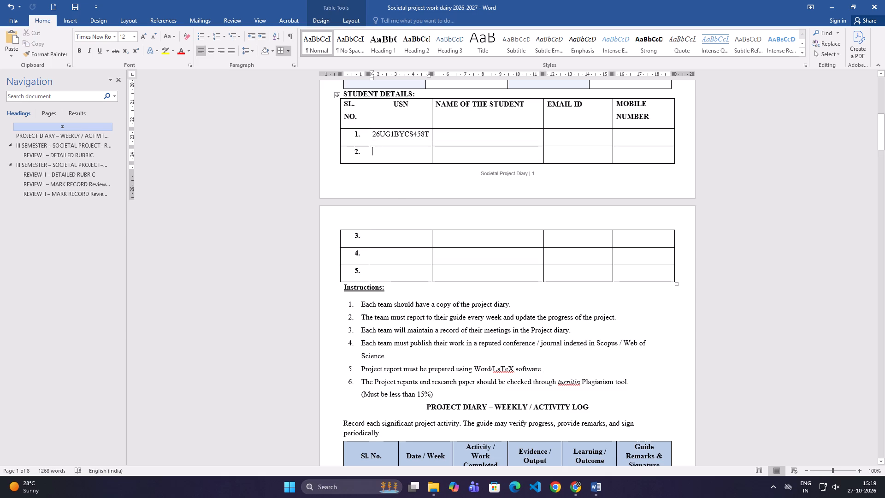
{"action": "left_click", "coordinate": [386, 241]}
{"action": "key", "text": "ctrl+v"}
{"action": "left_click", "coordinate": [385, 253]}
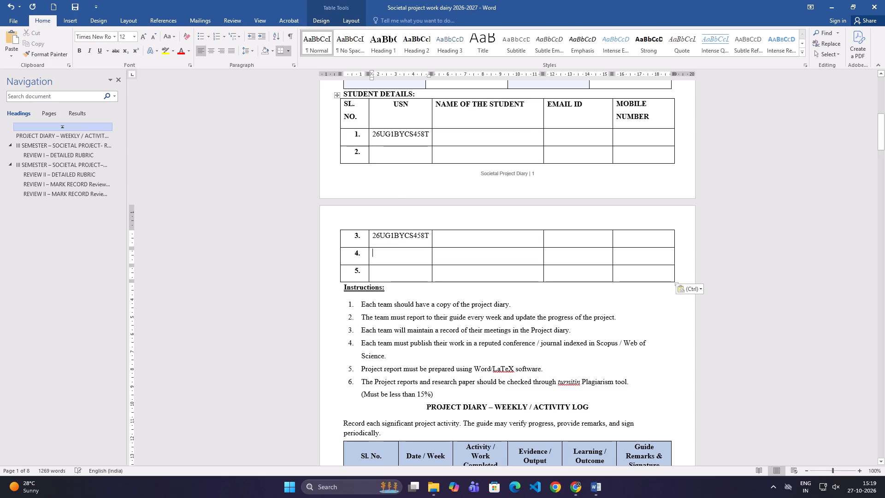
{"action": "key", "text": "ctrl+v"}
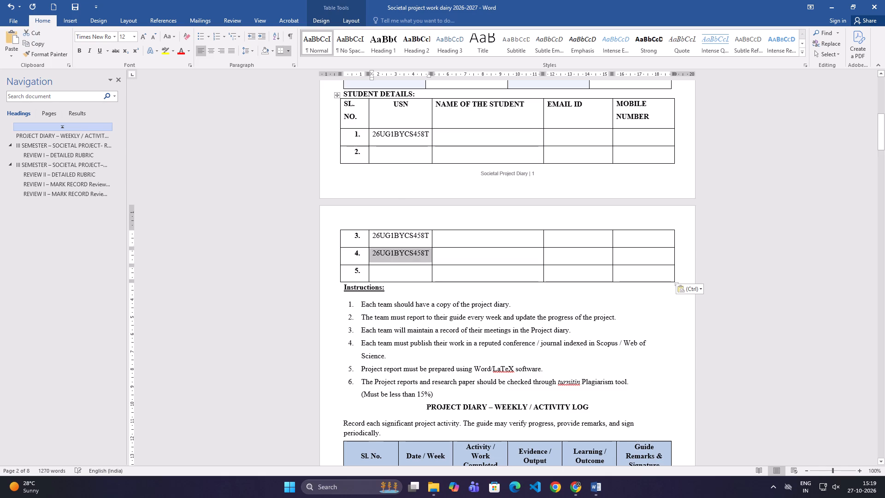
Change the last two digits before the T in row 3's USN to 24.
{"action": "left_click", "coordinate": [418, 233]}
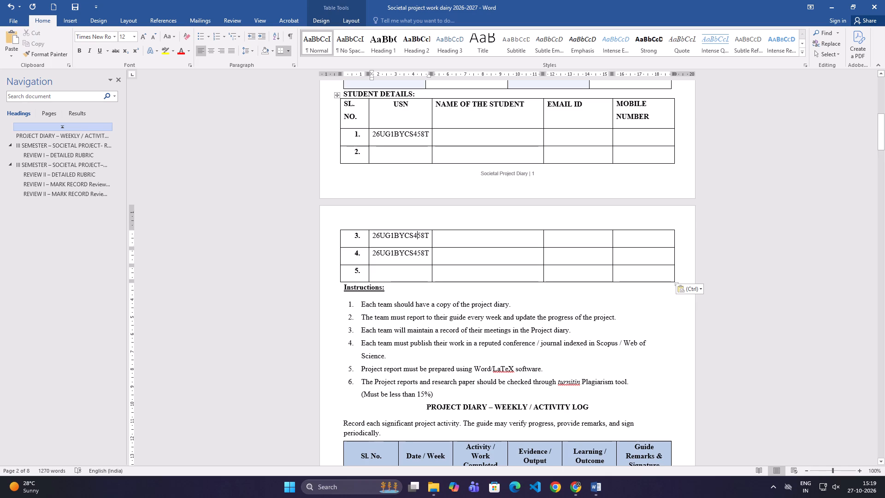
{"action": "left_click", "coordinate": [424, 237]}
{"action": "key", "text": "BackSpace"}
{"action": "key", "text": "BackSpace"}
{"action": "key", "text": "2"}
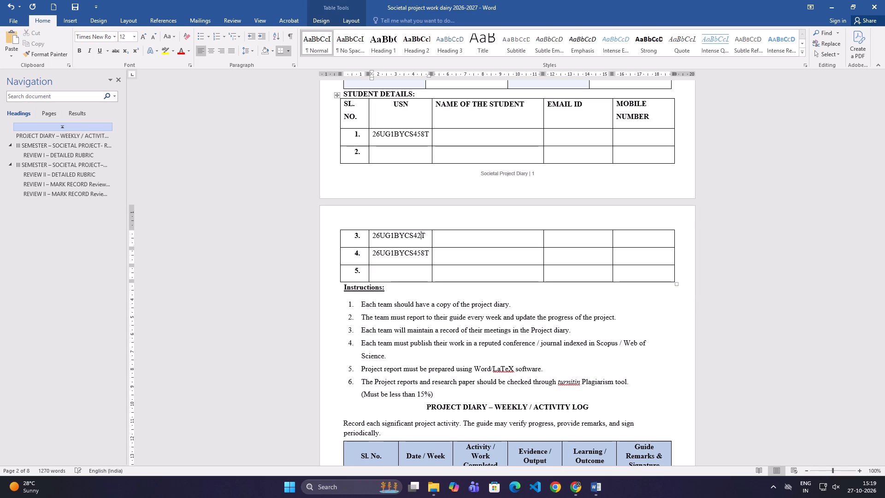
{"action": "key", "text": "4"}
Change the last two digits before the T in row 4's USN to 62.
{"action": "key", "text": "Down"}
{"action": "key", "text": "BackSpace"}
{"action": "key", "text": "BackSpace"}
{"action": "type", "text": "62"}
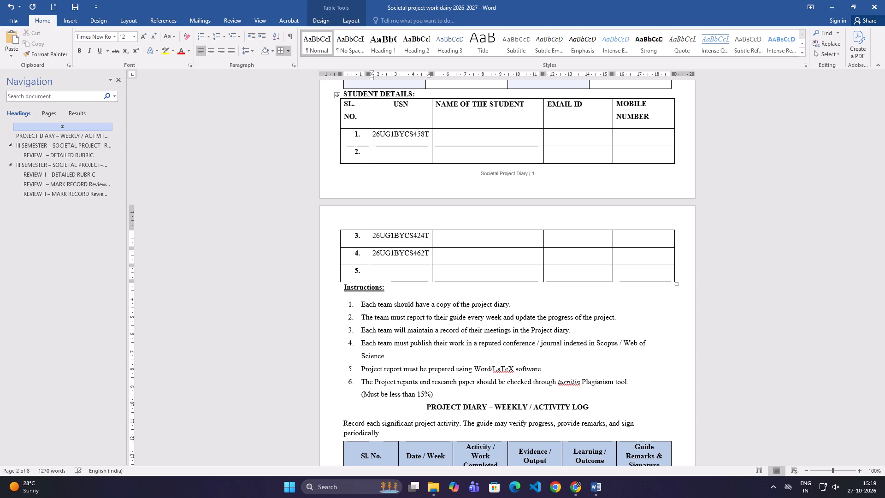
Insert a hyphen before the final T of the USNs in rows 4, 3 and 1.
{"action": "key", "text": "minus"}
{"action": "left_click", "coordinate": [424, 237]}
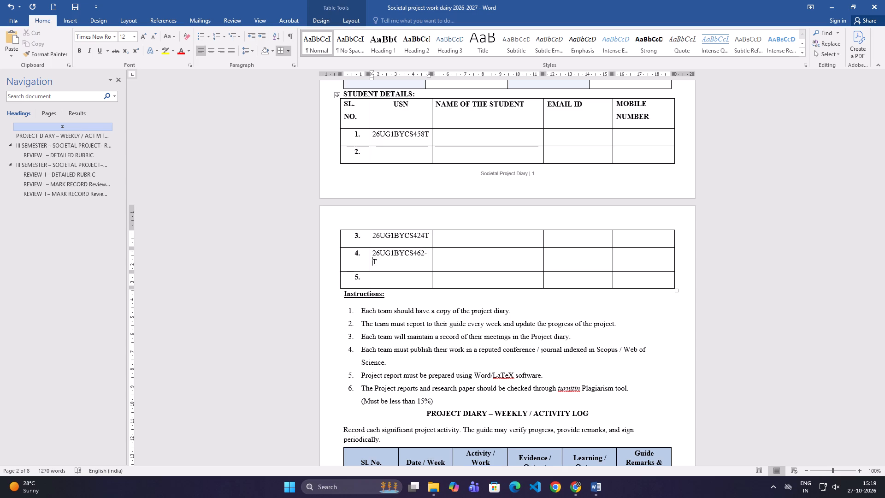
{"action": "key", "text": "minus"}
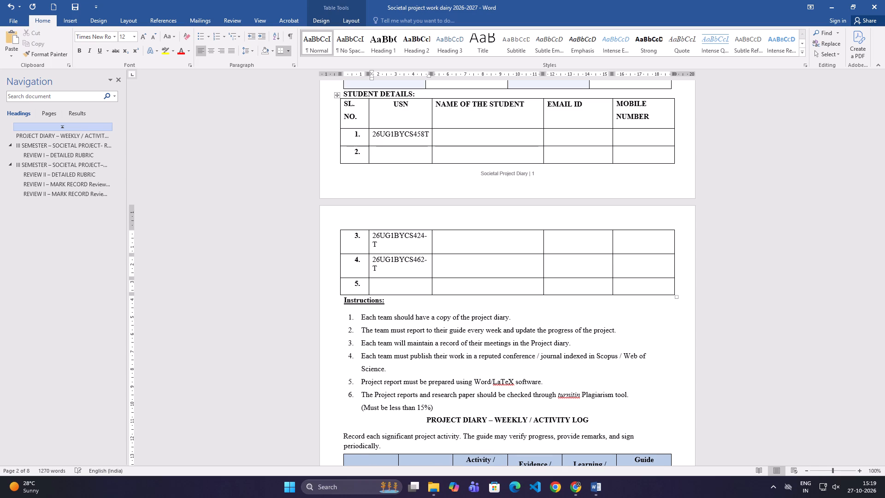
{"action": "left_click", "coordinate": [431, 133]}
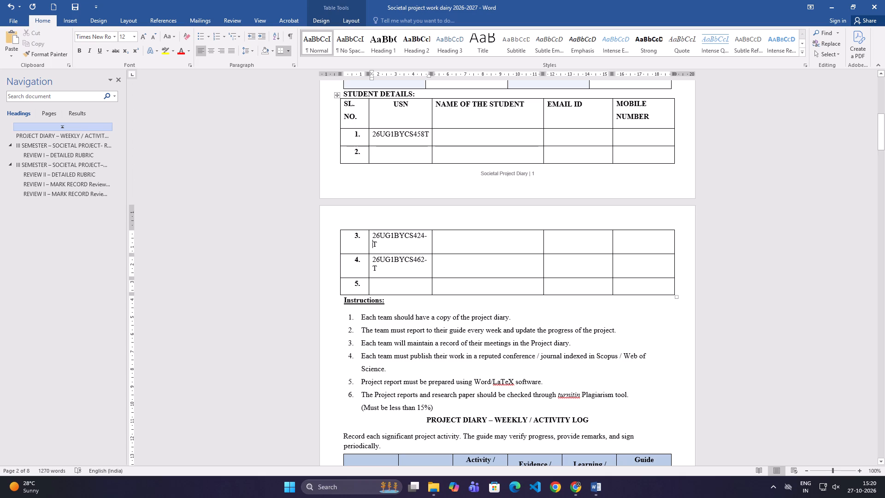
{"action": "left_click", "coordinate": [427, 132]}
{"action": "left_click", "coordinate": [425, 134]}
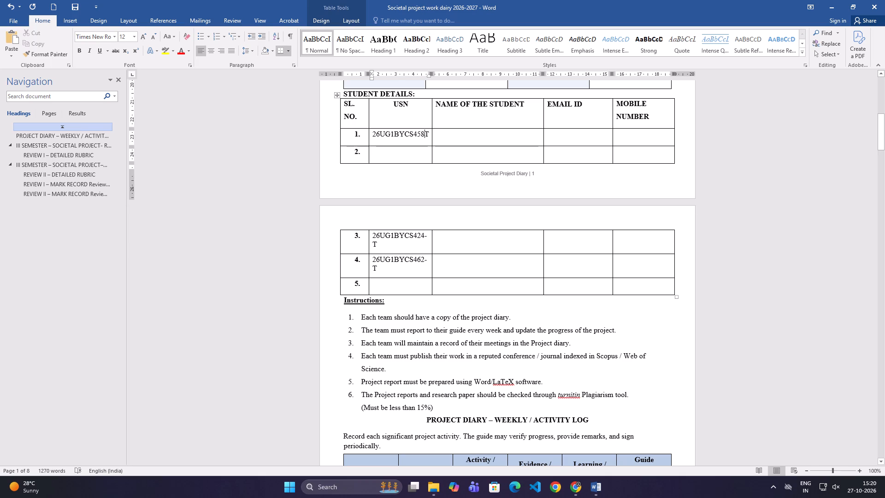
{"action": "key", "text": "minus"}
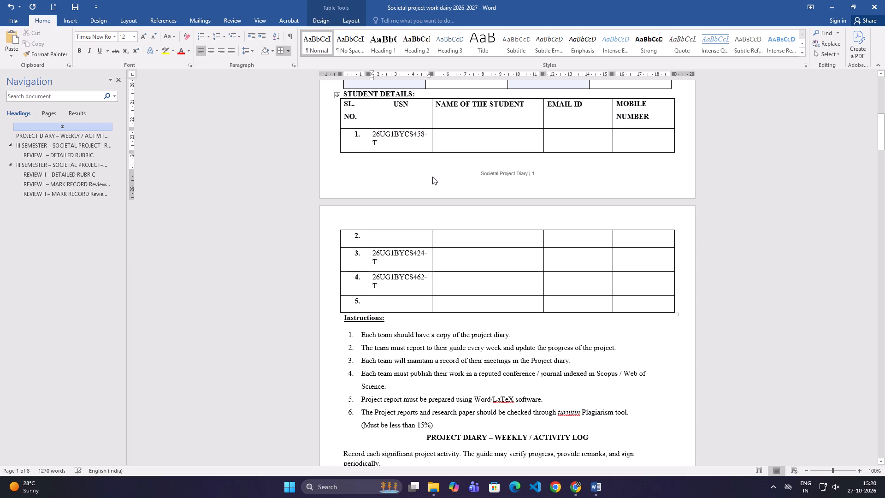
Enter the second student's USN in the USN cell of row 2 in the Student Details table.
{"action": "left_click", "coordinate": [393, 243]}
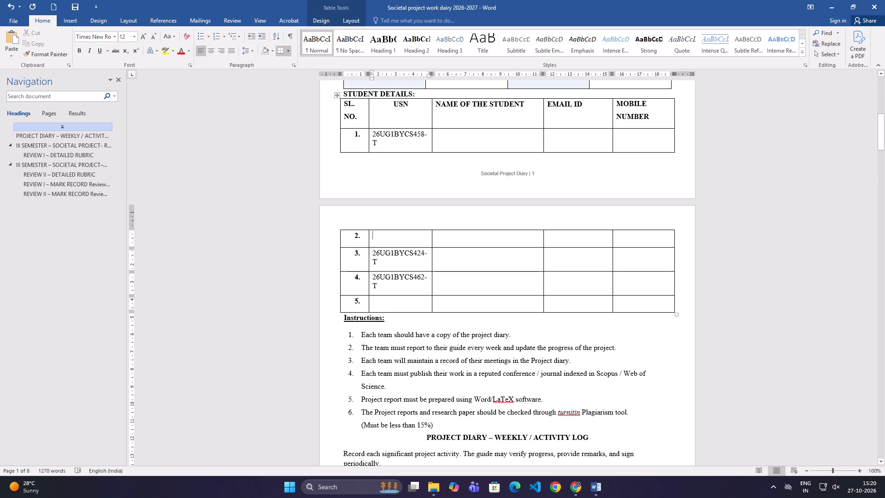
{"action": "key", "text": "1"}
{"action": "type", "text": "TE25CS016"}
Enter the first student's full name in row 1 of the NAME OF THE STUDENT column.
{"action": "left_click", "coordinate": [448, 148]}
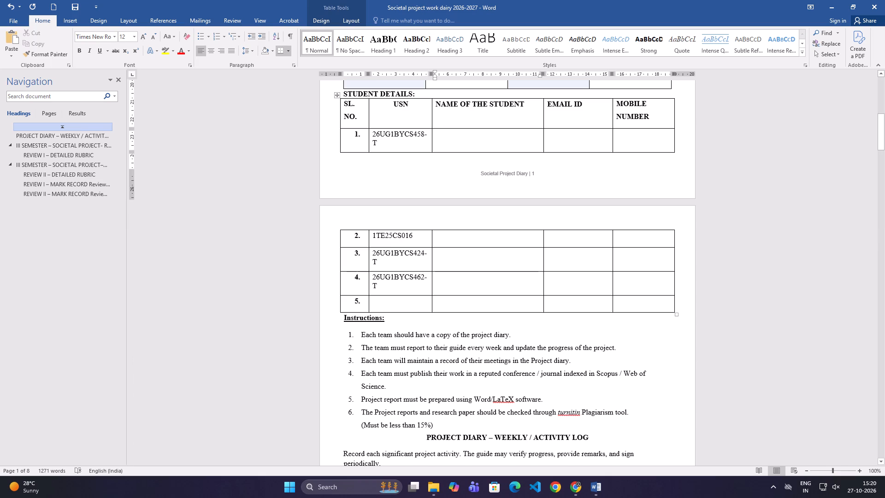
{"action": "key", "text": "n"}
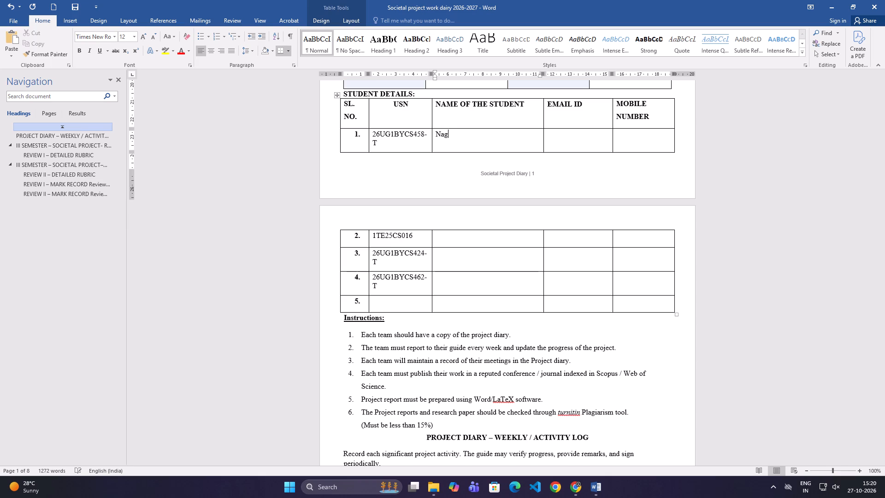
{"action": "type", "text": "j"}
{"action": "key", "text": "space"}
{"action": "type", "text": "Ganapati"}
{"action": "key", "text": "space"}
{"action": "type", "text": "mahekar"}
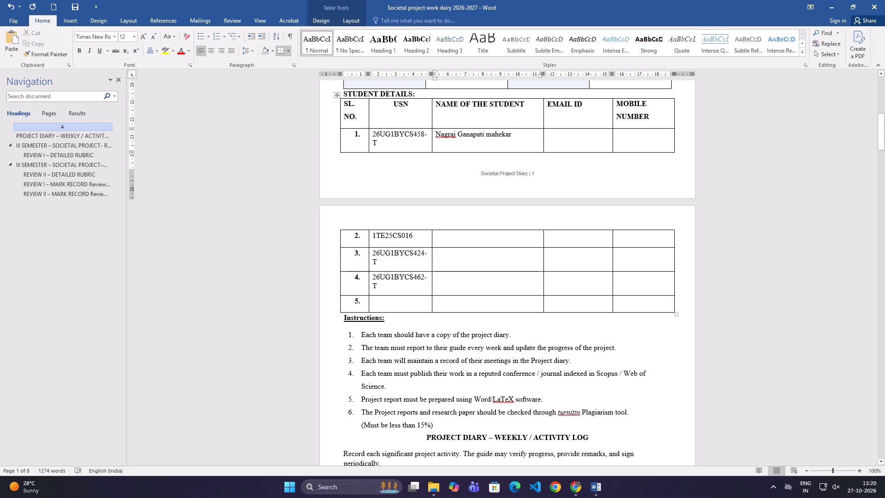
{"action": "left_click", "coordinate": [472, 142]}
Enter the second student's first name in row 2 of the NAME OF THE STUDENT column.
{"action": "left_click", "coordinate": [478, 246]}
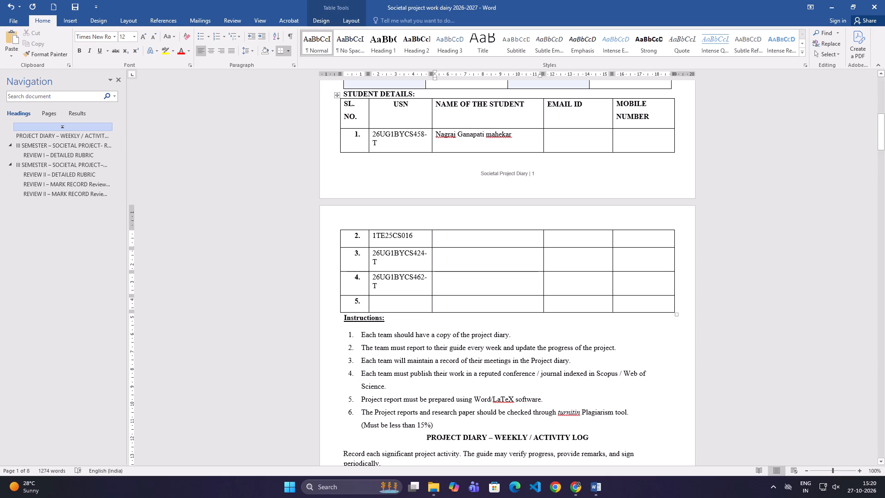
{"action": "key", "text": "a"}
{"action": "key", "text": "BackSpace"}
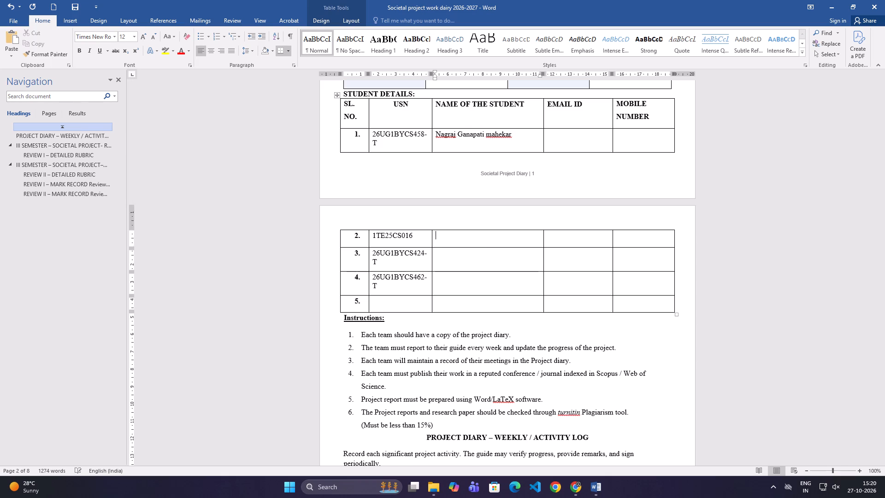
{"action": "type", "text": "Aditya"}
Indent the student name in row 2 with three leading spaces.
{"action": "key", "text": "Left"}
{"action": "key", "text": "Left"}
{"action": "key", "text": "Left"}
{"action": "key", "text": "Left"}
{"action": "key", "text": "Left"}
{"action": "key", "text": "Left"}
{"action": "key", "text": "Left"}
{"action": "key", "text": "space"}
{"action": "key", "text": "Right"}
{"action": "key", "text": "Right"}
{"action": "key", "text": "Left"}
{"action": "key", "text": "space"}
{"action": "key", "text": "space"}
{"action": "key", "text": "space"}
Enter the third student's first name and initial in row 3's name cell, preceded by three spaces.
{"action": "left_click", "coordinate": [463, 263]}
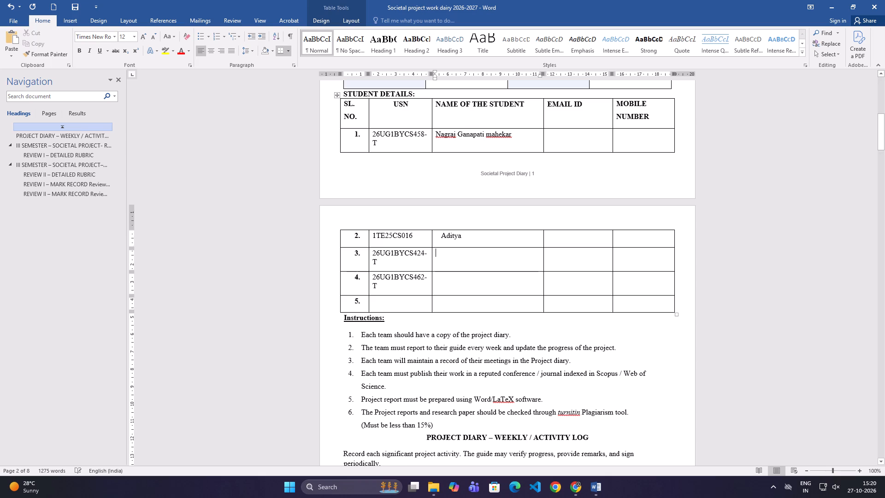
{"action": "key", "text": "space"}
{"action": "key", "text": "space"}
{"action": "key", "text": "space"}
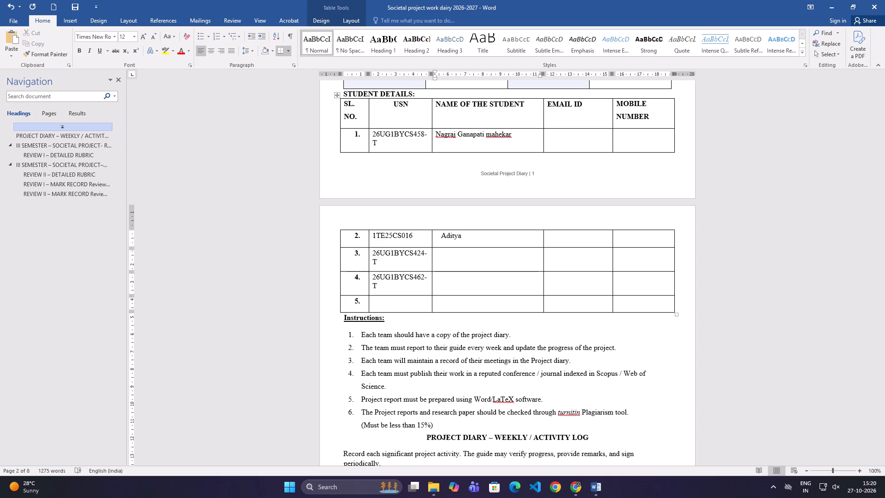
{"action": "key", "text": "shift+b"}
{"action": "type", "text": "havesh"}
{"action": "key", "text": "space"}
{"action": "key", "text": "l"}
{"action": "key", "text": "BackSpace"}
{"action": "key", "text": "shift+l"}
Enter the fourth student's first name and initials in row 4 of the NAME OF THE STUDENT column.
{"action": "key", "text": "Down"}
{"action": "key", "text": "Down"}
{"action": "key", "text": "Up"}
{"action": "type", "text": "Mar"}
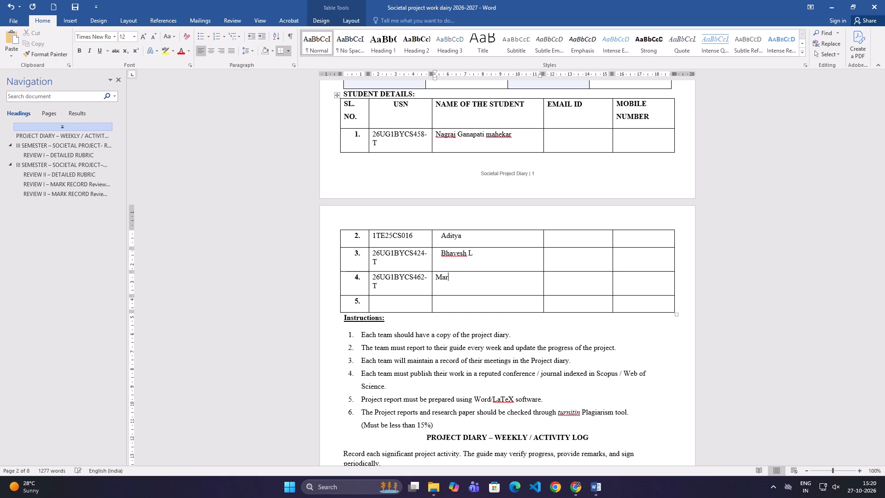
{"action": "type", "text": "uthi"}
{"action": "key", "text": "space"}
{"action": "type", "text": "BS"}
Indent the student name in row 4 with three leading spaces to line it up with rows 2 and 3.
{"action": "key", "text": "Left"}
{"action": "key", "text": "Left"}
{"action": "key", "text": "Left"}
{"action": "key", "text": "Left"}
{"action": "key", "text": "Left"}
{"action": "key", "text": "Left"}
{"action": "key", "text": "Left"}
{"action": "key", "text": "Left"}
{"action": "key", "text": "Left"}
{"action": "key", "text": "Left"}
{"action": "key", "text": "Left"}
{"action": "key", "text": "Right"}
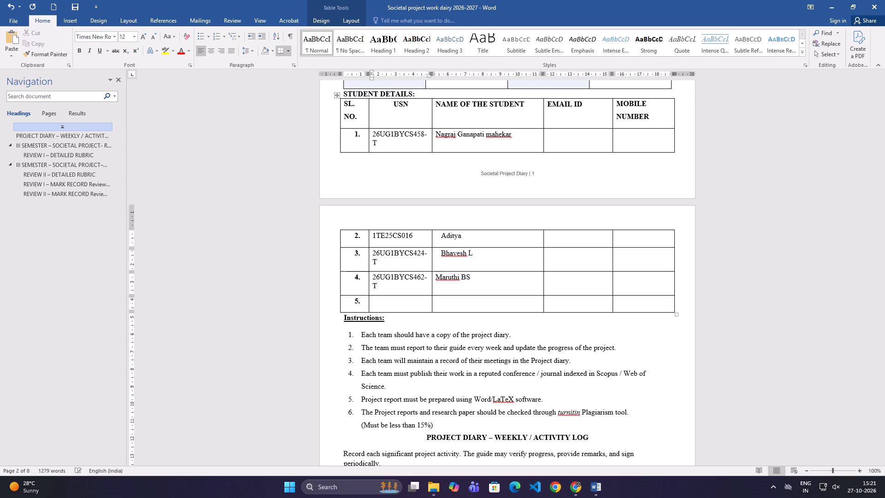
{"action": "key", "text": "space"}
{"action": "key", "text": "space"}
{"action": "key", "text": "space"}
Add the title and initial "Prof.S" before the guide's name in the Guide Name cell, with a space following it.
{"action": "scroll", "coordinate": [537, 229], "scroll_direction": "up", "scroll_amount": 1}
{"action": "left_click", "coordinate": [554, 172]}
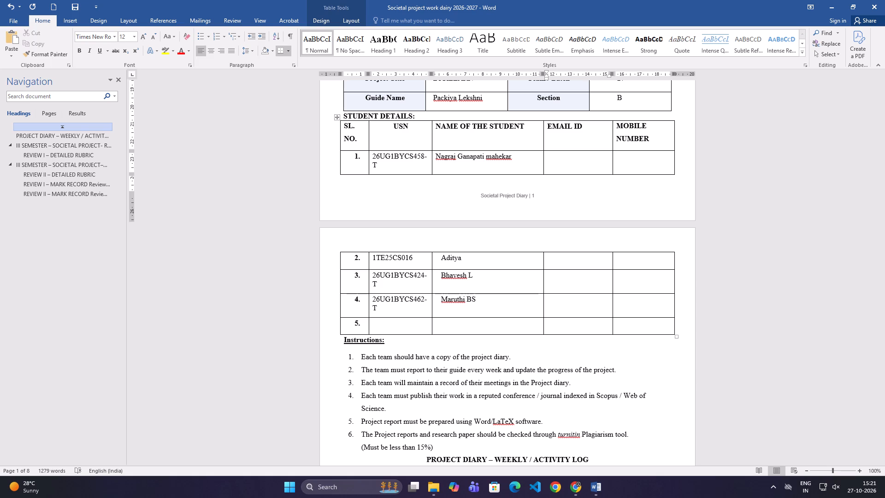
{"action": "scroll", "coordinate": [534, 144], "scroll_direction": "up", "scroll_amount": 2}
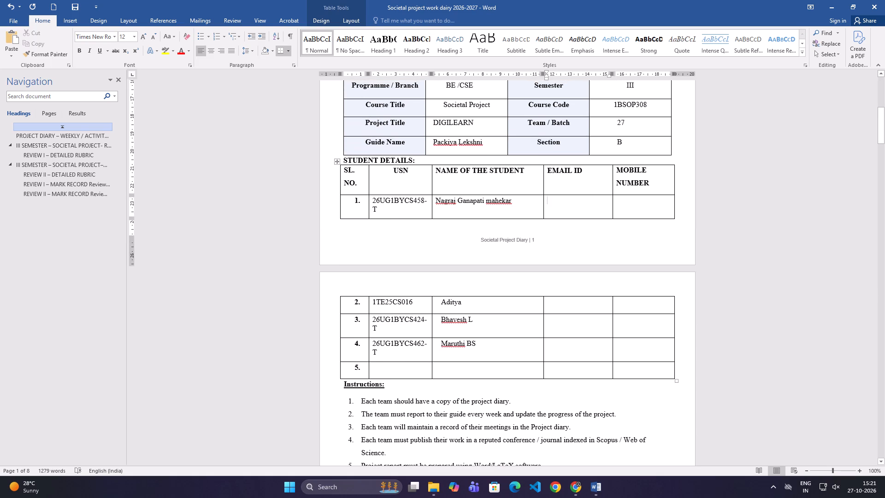
{"action": "left_click", "coordinate": [433, 142]}
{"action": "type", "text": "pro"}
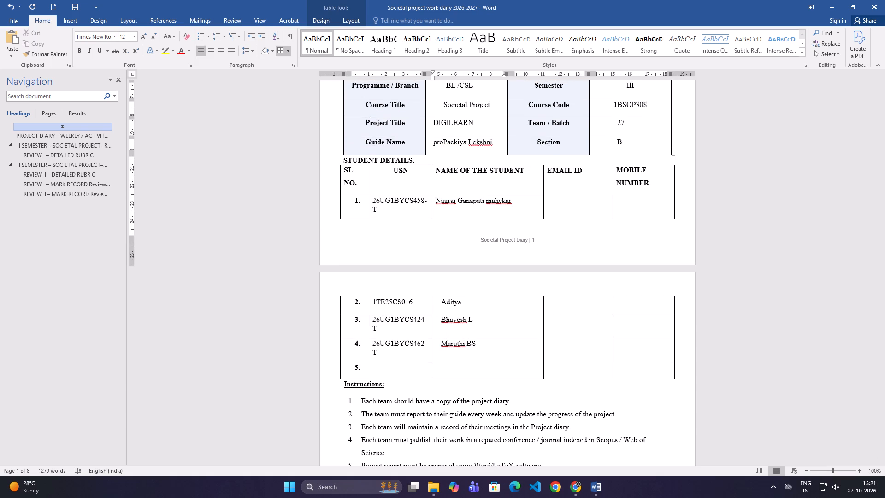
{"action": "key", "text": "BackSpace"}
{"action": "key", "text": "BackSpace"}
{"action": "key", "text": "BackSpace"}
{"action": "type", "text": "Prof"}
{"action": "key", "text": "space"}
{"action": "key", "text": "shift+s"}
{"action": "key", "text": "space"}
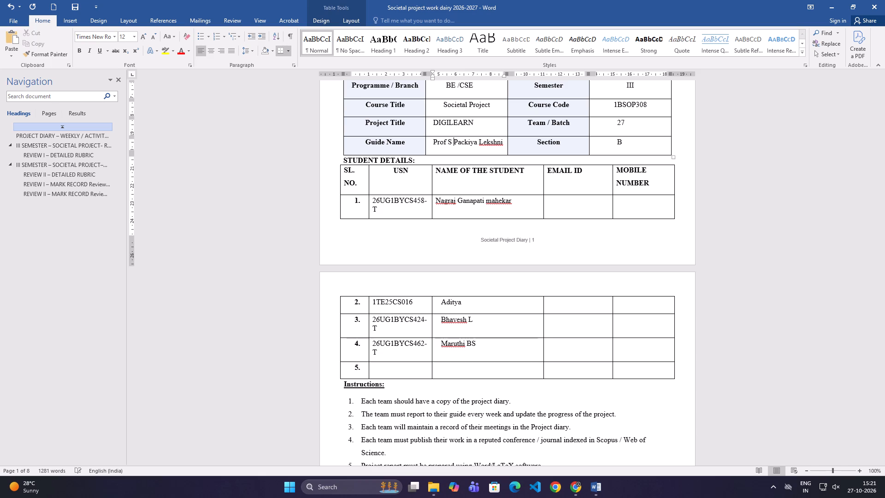
{"action": "left_click", "coordinate": [448, 142]}
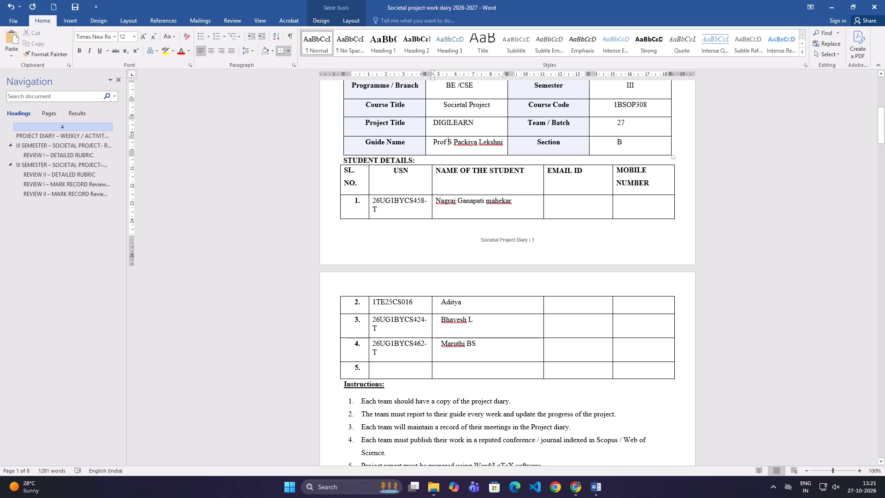
{"action": "key", "text": "BackSpace"}
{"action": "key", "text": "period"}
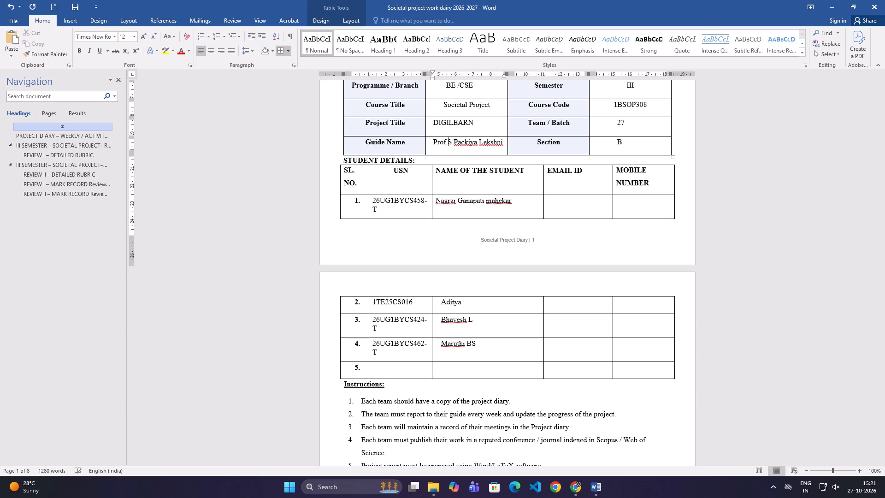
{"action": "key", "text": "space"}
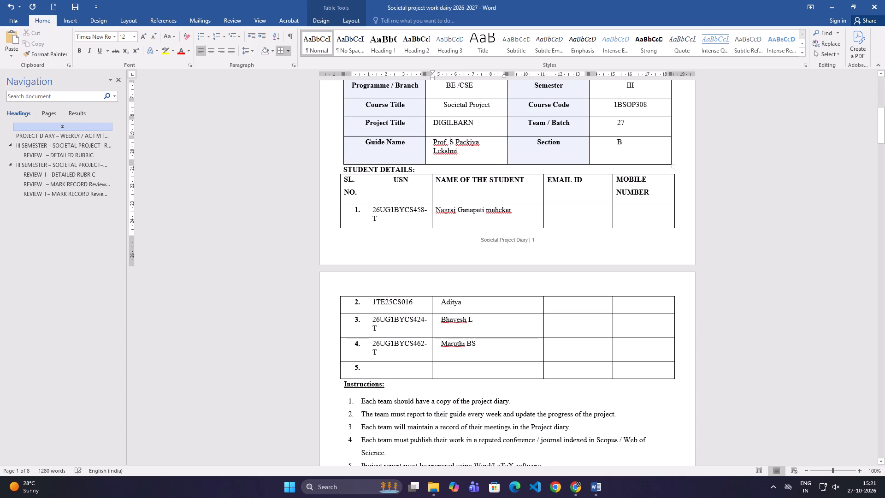
{"action": "key", "text": "BackSpace"}
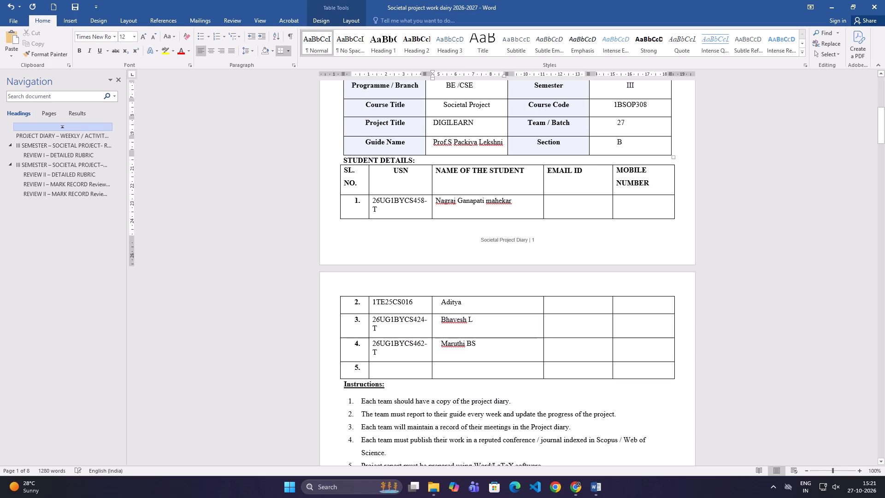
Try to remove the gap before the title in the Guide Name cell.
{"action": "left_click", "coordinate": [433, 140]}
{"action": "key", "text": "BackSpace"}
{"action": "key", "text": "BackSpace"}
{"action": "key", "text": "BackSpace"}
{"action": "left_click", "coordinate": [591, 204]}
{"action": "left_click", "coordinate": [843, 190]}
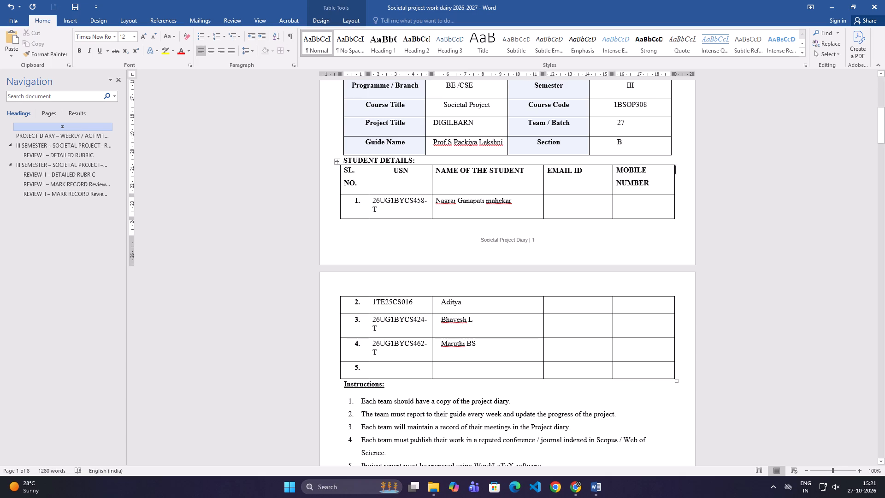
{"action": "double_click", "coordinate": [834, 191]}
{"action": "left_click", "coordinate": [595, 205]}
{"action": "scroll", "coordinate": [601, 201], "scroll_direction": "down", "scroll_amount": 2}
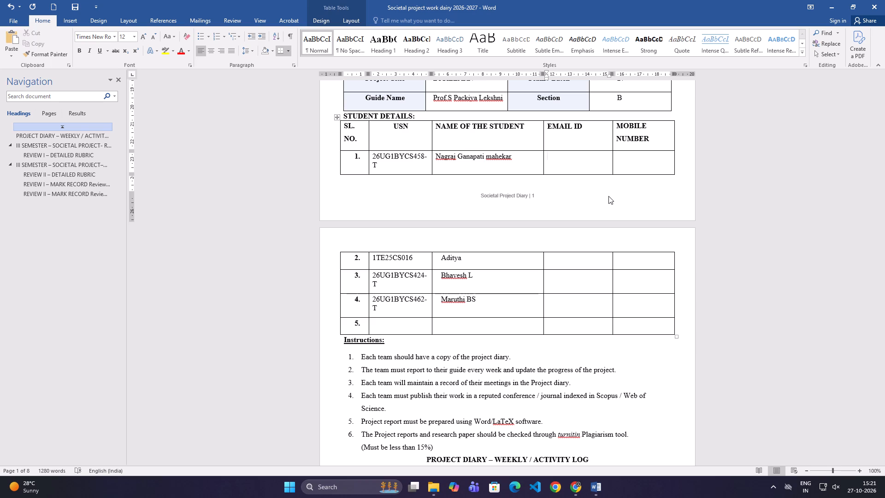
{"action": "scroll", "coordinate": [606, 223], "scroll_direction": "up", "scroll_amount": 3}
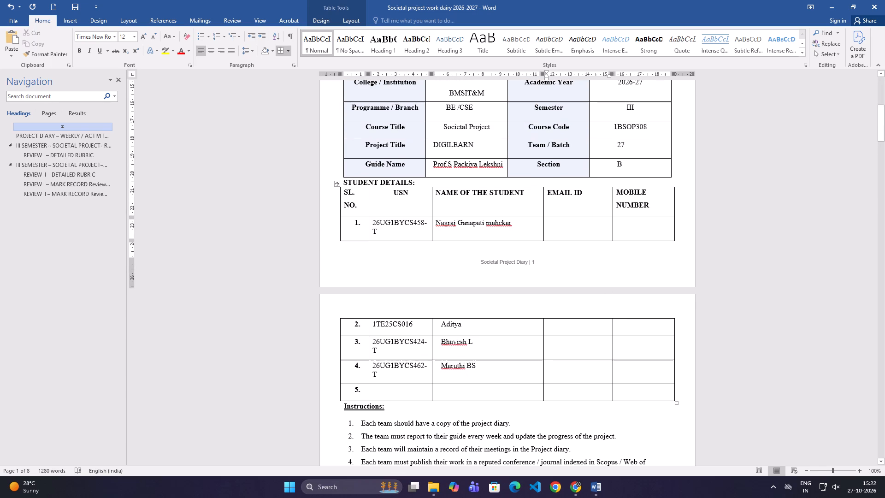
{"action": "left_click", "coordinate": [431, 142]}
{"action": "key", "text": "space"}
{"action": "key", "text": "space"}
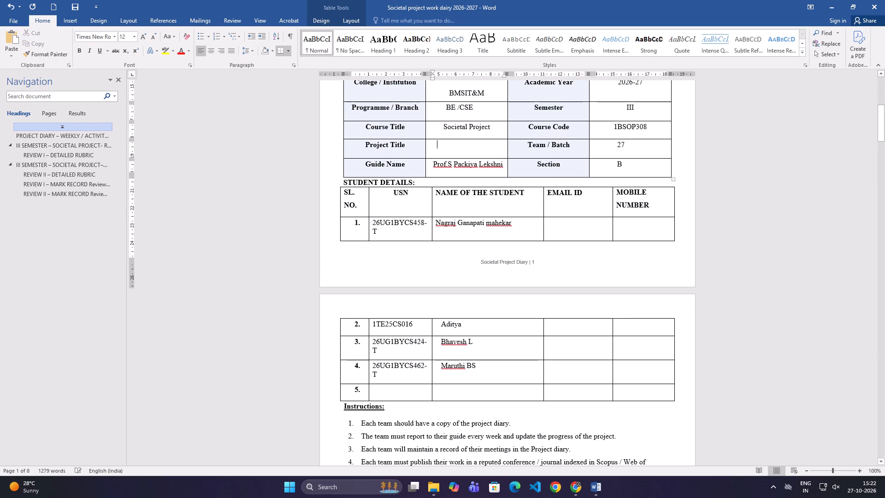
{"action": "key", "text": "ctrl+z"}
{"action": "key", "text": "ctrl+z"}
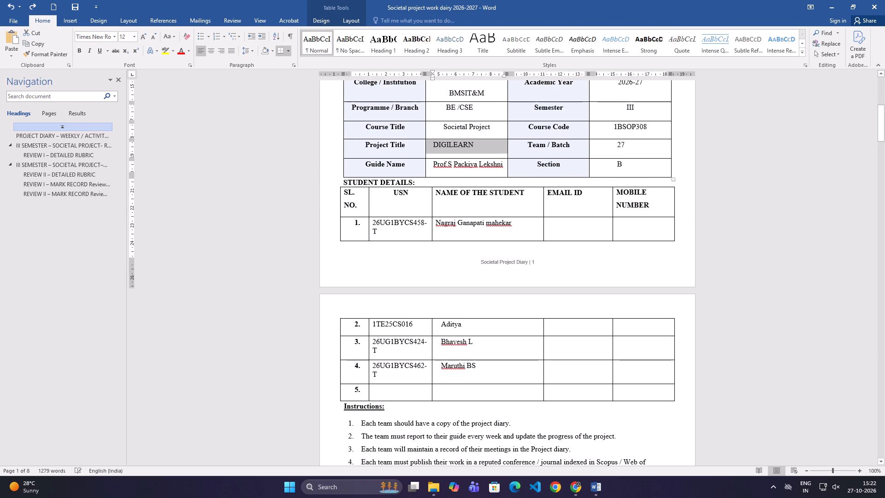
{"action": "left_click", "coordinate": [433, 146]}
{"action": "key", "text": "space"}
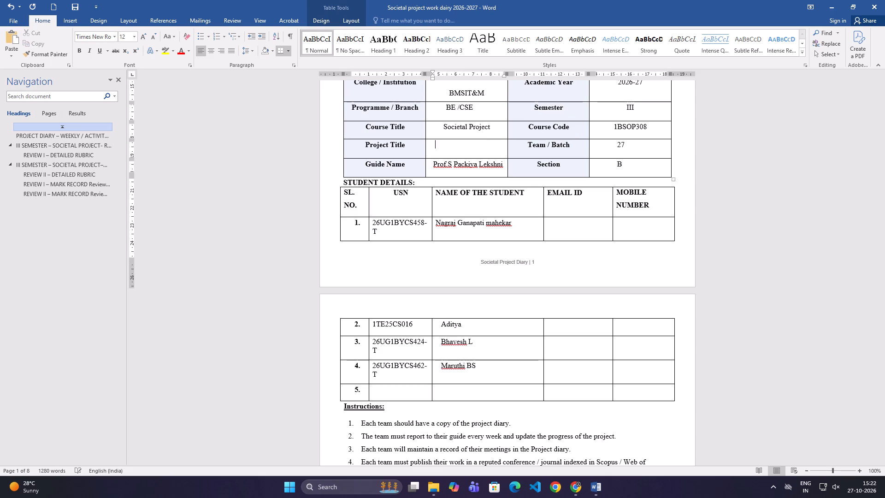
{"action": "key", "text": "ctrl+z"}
Indent the project title DIGILEARN in the Project Title cell with five leading spaces.
{"action": "left_click", "coordinate": [433, 146]}
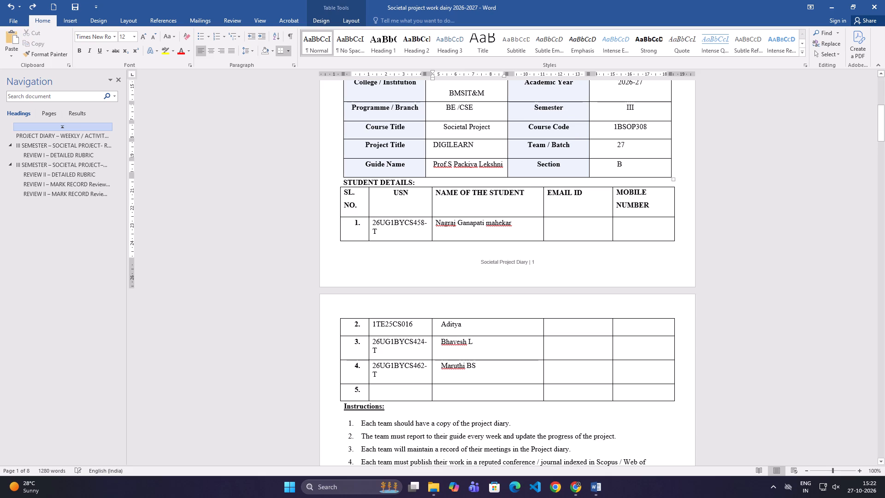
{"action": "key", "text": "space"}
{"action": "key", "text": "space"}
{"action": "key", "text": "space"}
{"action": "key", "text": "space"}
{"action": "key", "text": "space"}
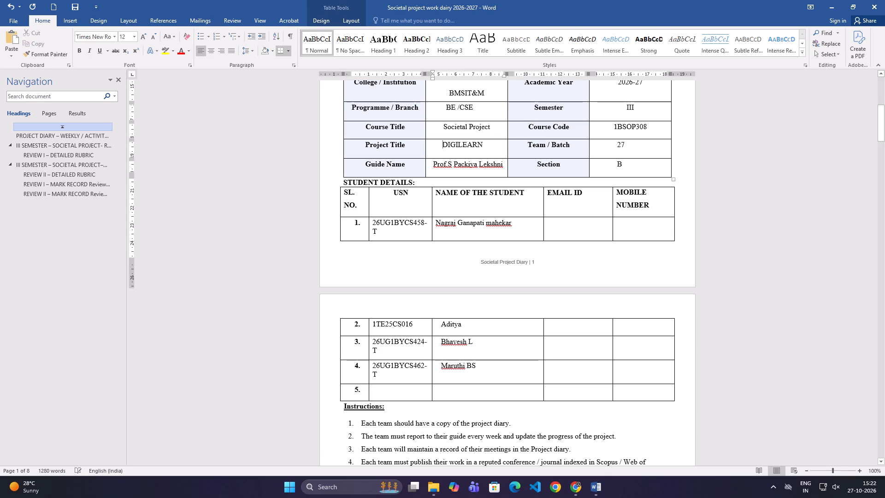
Look through the remaining pages, including the activity log, rubrics, declaration and mark record tables, and return to the Student Details table.
{"action": "left_click", "coordinate": [619, 253]}
{"action": "left_click", "coordinate": [632, 227]}
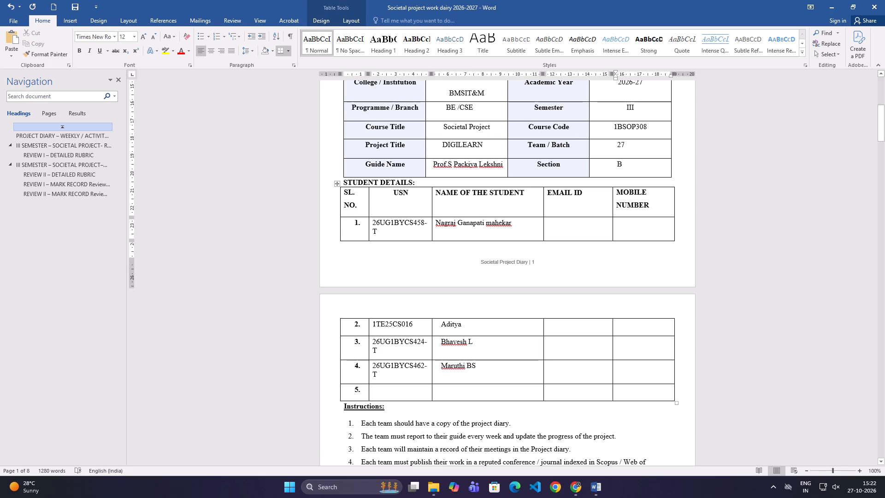
{"action": "scroll", "coordinate": [632, 227], "scroll_direction": "down", "scroll_amount": 15}
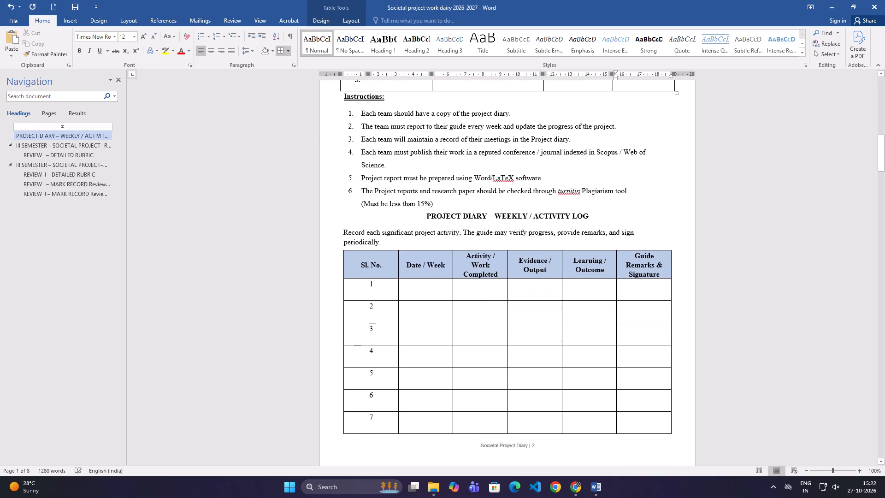
{"action": "scroll", "coordinate": [632, 224], "scroll_direction": "down", "scroll_amount": 20}
{"action": "scroll", "coordinate": [632, 224], "scroll_direction": "down", "scroll_amount": 7}
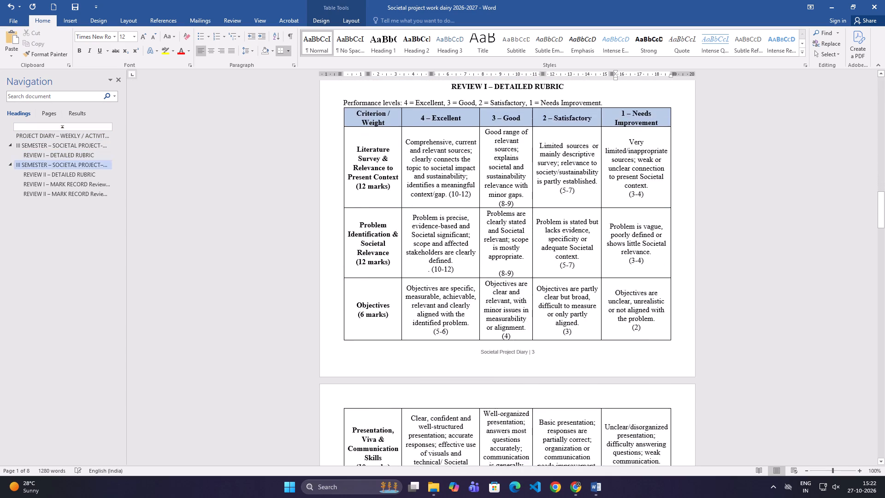
{"action": "scroll", "coordinate": [647, 216], "scroll_direction": "down", "scroll_amount": 20}
{"action": "scroll", "coordinate": [647, 216], "scroll_direction": "down", "scroll_amount": 12}
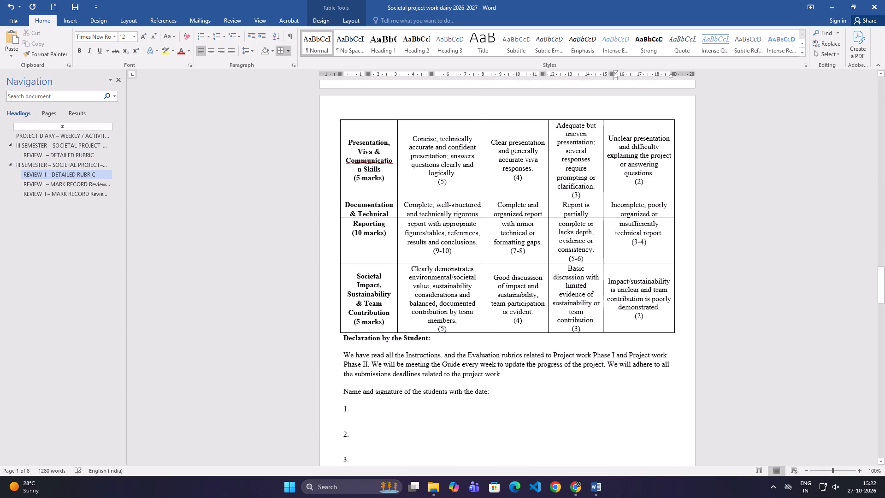
{"action": "scroll", "coordinate": [653, 213], "scroll_direction": "down", "scroll_amount": 20}
{"action": "scroll", "coordinate": [653, 213], "scroll_direction": "down", "scroll_amount": 2}
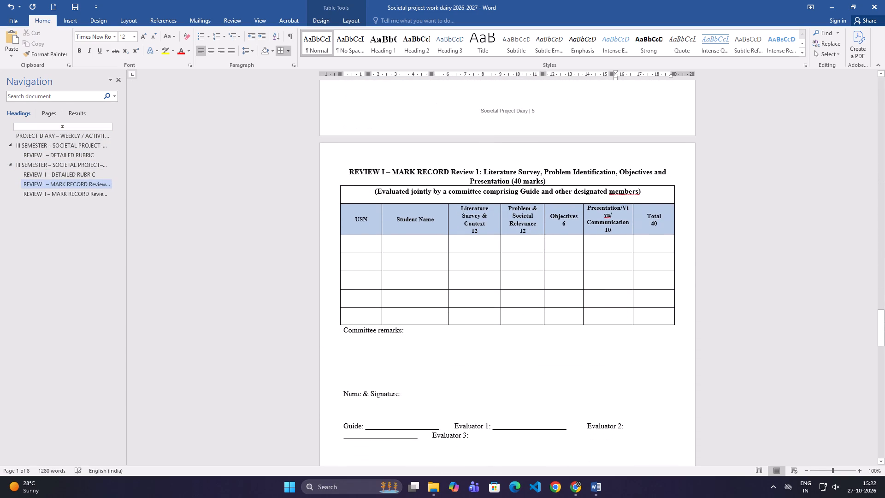
{"action": "scroll", "coordinate": [448, 235], "scroll_direction": "down", "scroll_amount": 18}
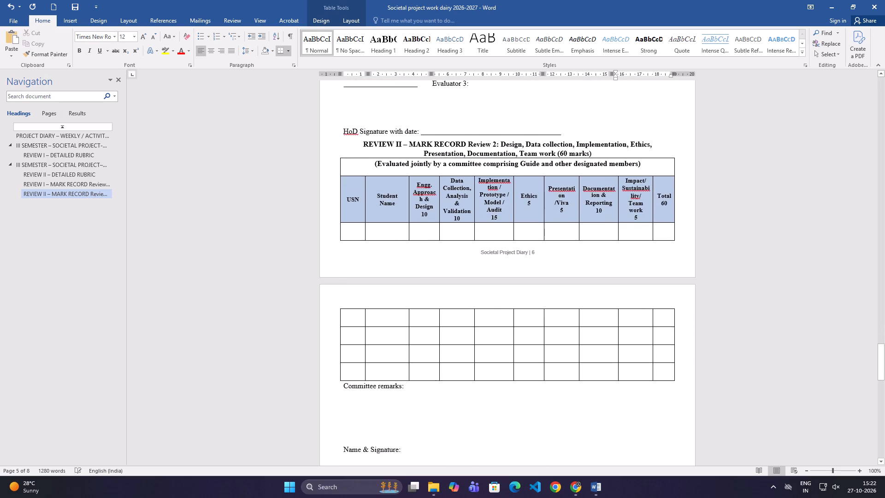
{"action": "scroll", "coordinate": [485, 230], "scroll_direction": "down", "scroll_amount": 17}
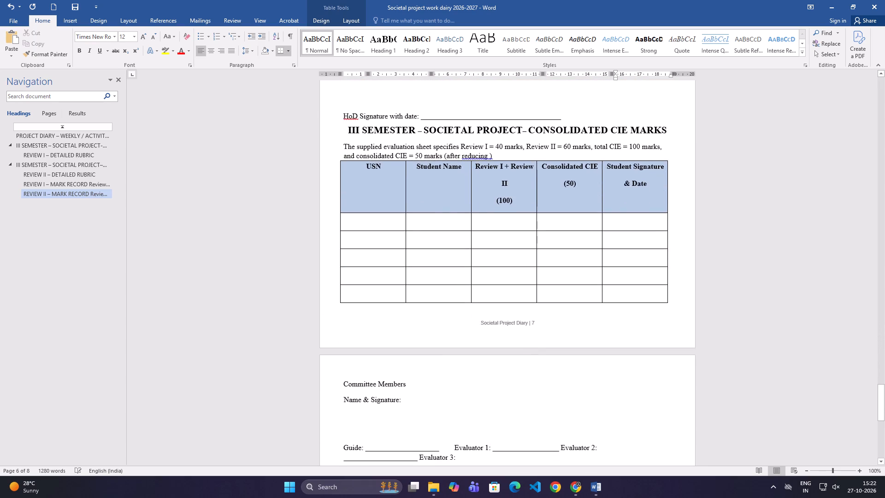
{"action": "scroll", "coordinate": [492, 223], "scroll_direction": "down", "scroll_amount": 16}
{"action": "scroll", "coordinate": [492, 223], "scroll_direction": "up", "scroll_amount": 17}
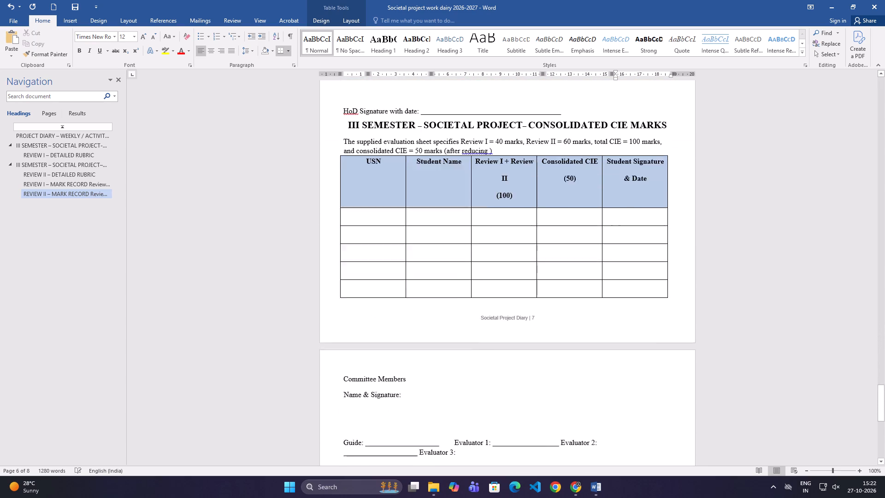
{"action": "scroll", "coordinate": [492, 223], "scroll_direction": "up", "scroll_amount": 5}
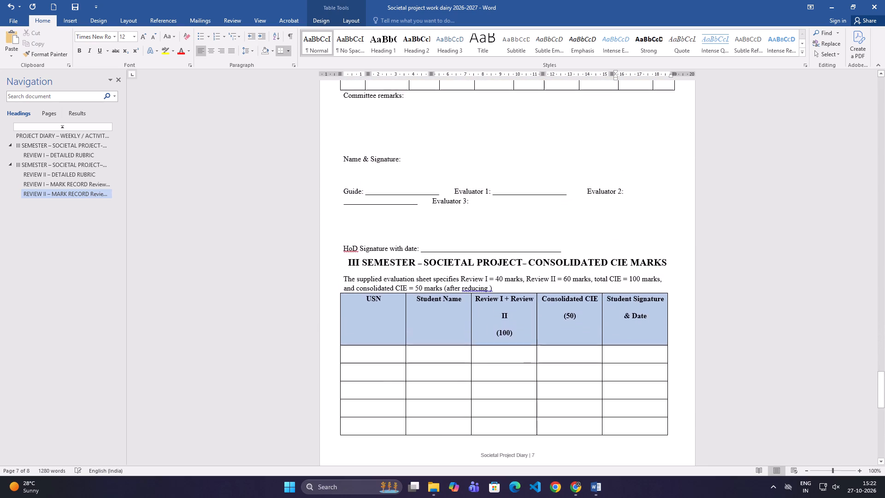
{"action": "scroll", "coordinate": [494, 221], "scroll_direction": "up", "scroll_amount": 20}
{"action": "scroll", "coordinate": [494, 221], "scroll_direction": "up", "scroll_amount": 11}
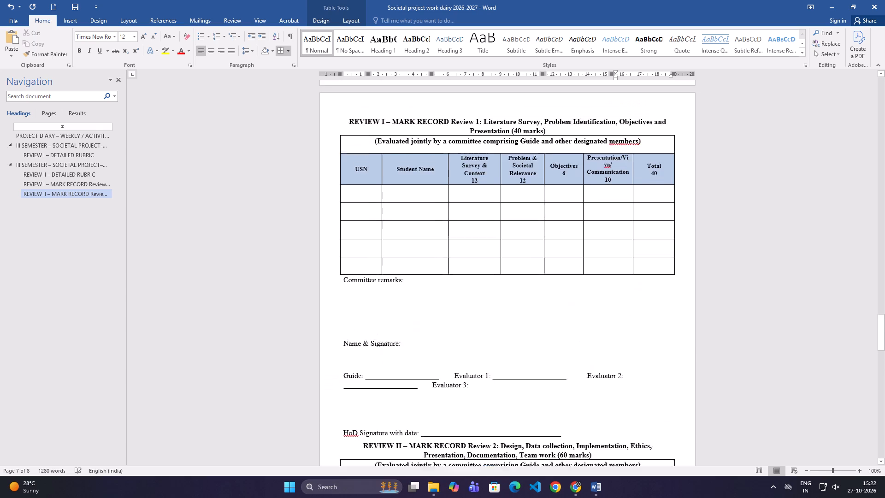
{"action": "scroll", "coordinate": [494, 221], "scroll_direction": "up", "scroll_amount": 20}
{"action": "scroll", "coordinate": [494, 221], "scroll_direction": "up", "scroll_amount": 13}
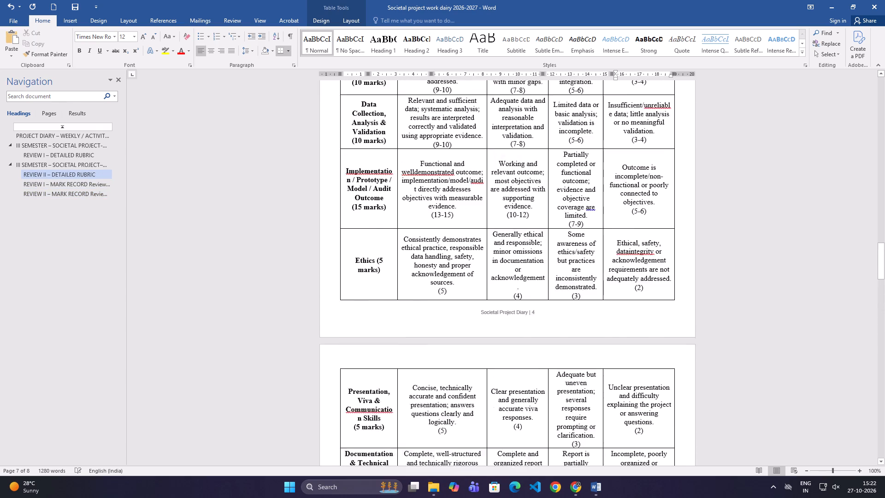
{"action": "scroll", "coordinate": [494, 221], "scroll_direction": "up", "scroll_amount": 20}
{"action": "scroll", "coordinate": [494, 221], "scroll_direction": "up", "scroll_amount": 13}
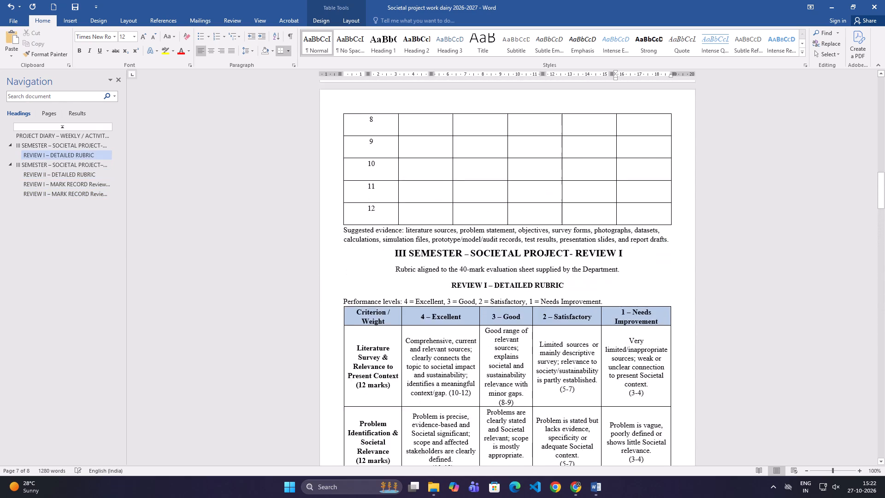
{"action": "scroll", "coordinate": [498, 220], "scroll_direction": "up", "scroll_amount": 20}
{"action": "scroll", "coordinate": [498, 220], "scroll_direction": "up", "scroll_amount": 5}
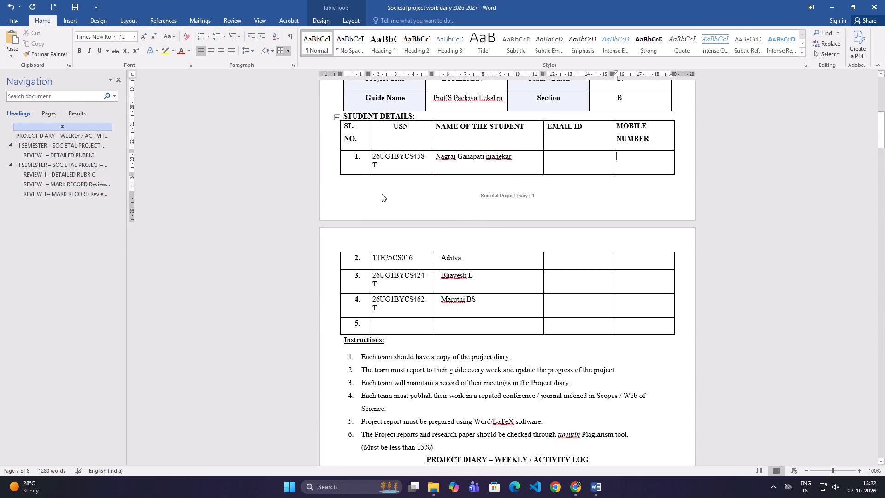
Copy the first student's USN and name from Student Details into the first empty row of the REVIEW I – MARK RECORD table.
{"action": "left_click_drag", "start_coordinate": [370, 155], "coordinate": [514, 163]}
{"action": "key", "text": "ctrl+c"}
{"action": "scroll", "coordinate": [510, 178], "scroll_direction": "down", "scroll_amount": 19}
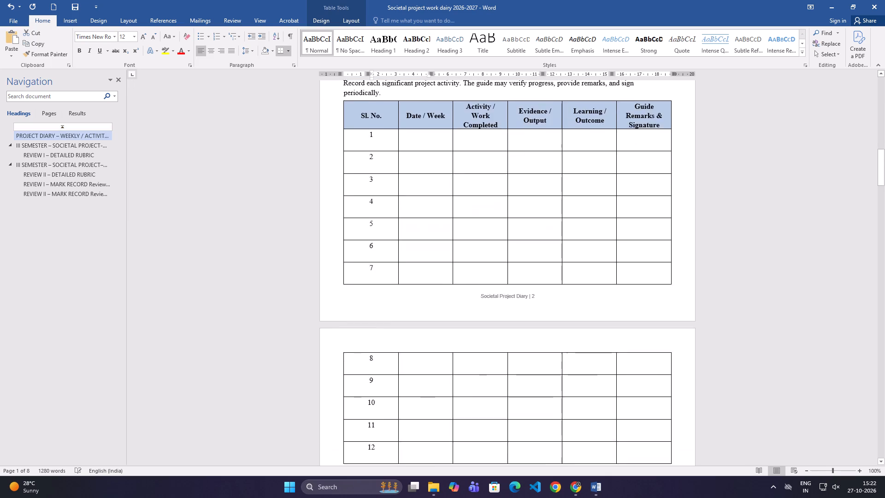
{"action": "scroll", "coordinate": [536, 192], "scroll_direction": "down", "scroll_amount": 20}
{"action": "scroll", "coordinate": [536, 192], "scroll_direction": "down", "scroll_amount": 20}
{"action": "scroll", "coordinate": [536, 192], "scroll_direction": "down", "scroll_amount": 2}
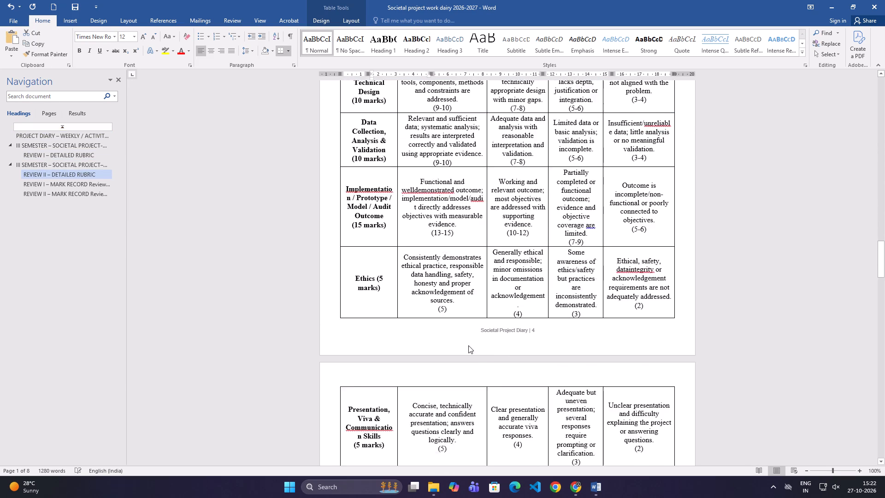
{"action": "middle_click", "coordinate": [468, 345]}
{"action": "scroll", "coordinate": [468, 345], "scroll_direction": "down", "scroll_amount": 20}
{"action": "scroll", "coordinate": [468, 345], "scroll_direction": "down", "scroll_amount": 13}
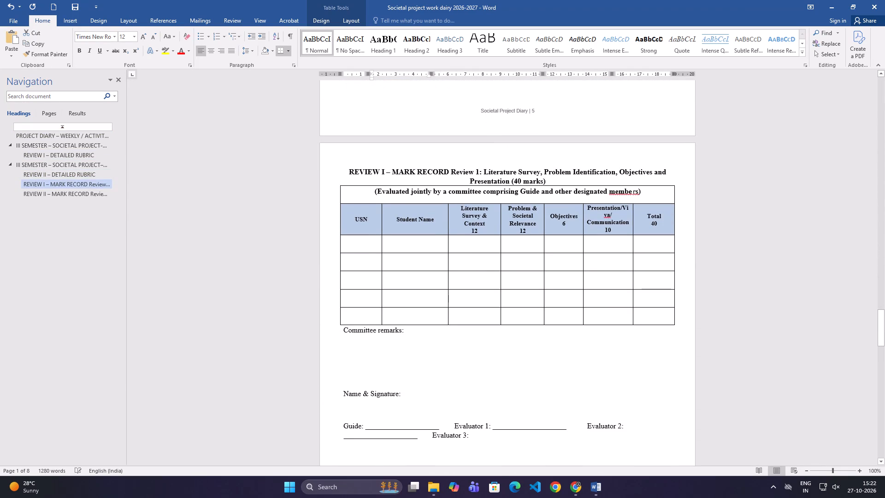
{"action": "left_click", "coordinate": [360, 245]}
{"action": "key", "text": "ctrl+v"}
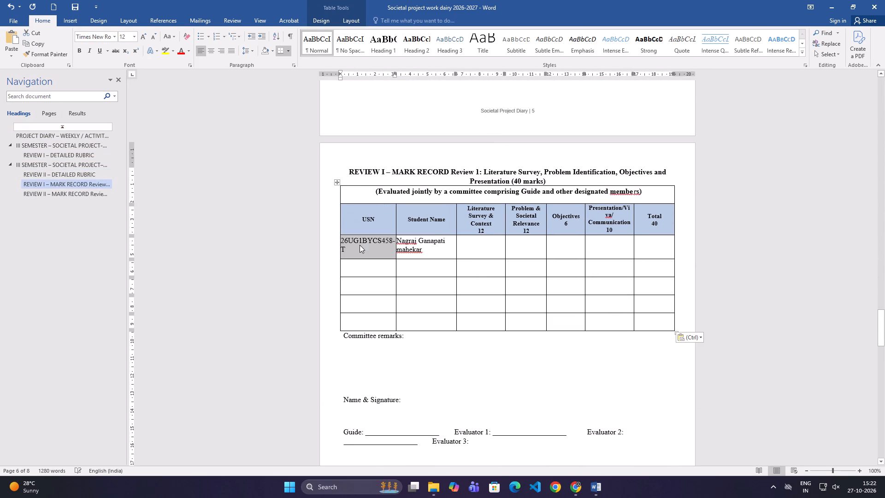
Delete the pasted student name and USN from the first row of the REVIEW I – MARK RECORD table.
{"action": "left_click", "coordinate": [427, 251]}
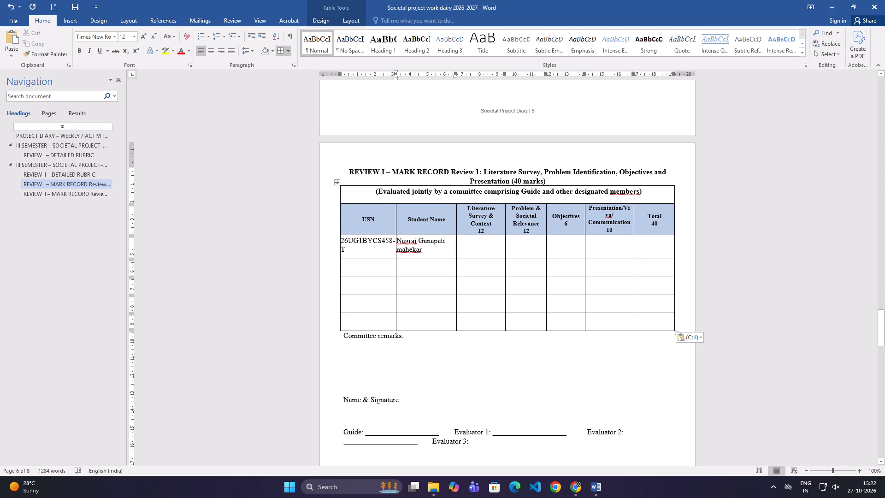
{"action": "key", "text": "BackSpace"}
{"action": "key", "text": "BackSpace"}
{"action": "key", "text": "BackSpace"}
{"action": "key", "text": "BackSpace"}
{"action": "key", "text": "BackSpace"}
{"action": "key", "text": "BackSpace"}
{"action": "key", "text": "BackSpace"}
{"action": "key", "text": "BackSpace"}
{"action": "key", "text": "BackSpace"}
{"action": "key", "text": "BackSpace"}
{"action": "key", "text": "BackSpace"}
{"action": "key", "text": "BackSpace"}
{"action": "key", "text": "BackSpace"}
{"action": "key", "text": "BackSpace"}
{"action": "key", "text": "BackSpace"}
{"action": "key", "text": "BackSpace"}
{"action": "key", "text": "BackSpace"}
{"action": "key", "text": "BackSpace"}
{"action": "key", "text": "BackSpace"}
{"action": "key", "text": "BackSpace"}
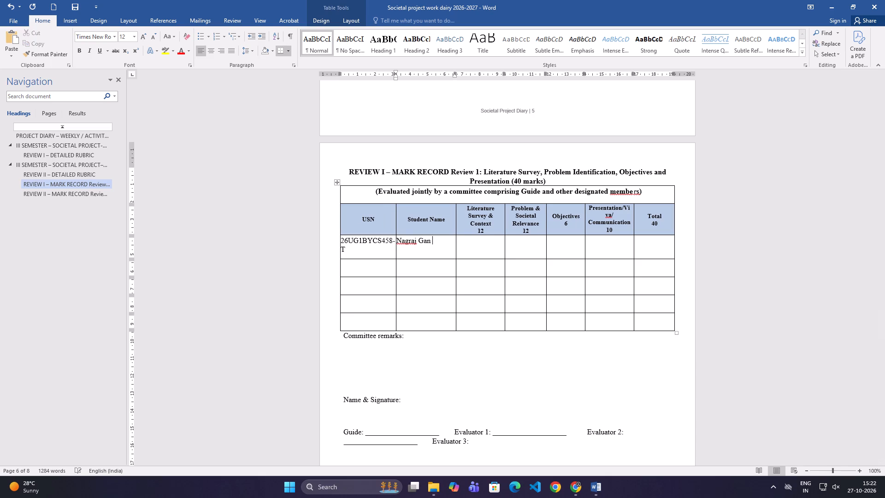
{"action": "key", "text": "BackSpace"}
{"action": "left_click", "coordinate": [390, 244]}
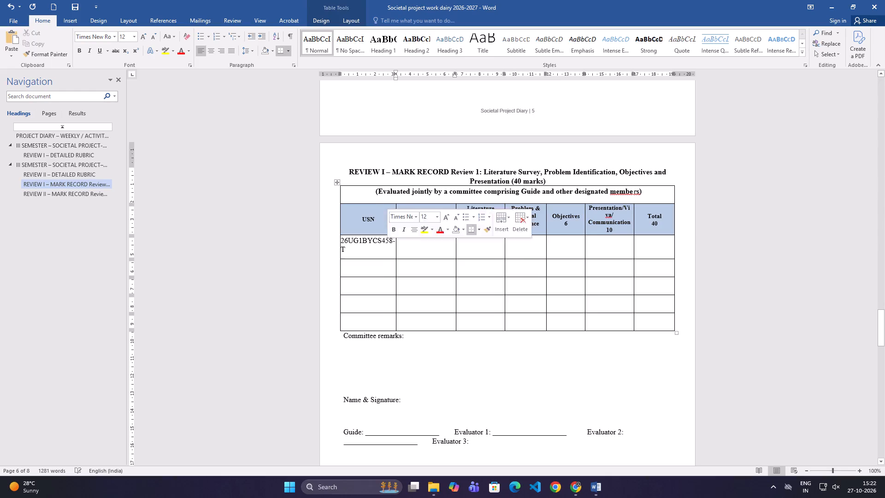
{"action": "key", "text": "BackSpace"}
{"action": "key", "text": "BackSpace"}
Go back to the Student Details table and check its EMAIL ID and MOBILE NUMBER columns.
{"action": "scroll", "coordinate": [416, 246], "scroll_direction": "up", "scroll_amount": 20}
{"action": "scroll", "coordinate": [416, 246], "scroll_direction": "up", "scroll_amount": 3}
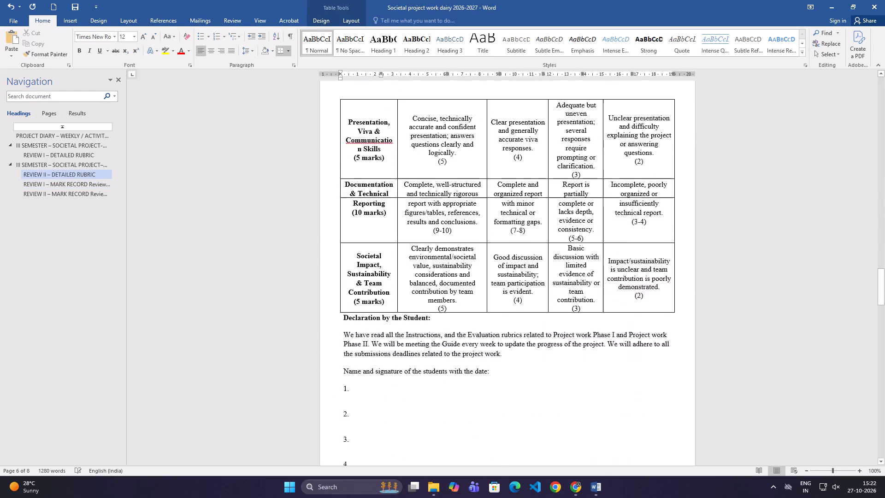
{"action": "scroll", "coordinate": [419, 245], "scroll_direction": "up", "scroll_amount": 20}
{"action": "scroll", "coordinate": [419, 245], "scroll_direction": "up", "scroll_amount": 20}
{"action": "scroll", "coordinate": [419, 245], "scroll_direction": "up", "scroll_amount": 2}
{"action": "middle_click", "coordinate": [419, 245]}
{"action": "middle_click", "coordinate": [419, 243]}
{"action": "middle_click", "coordinate": [421, 241]}
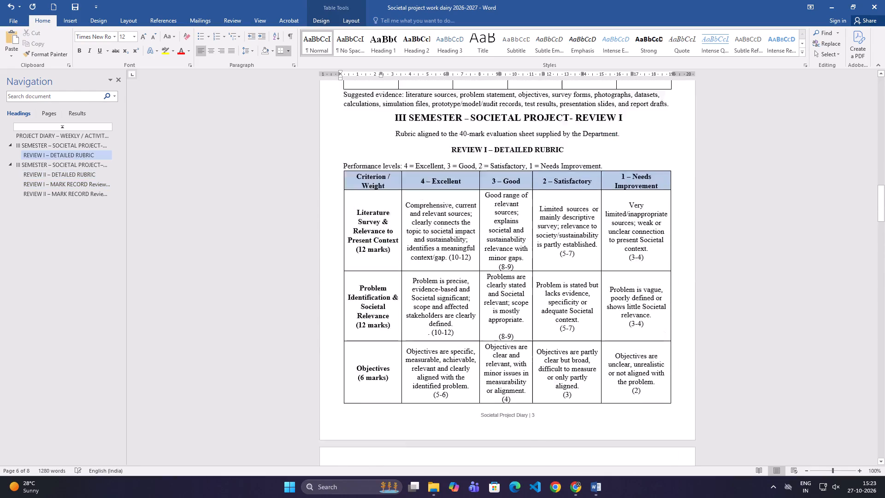
{"action": "scroll", "coordinate": [421, 241], "scroll_direction": "up", "scroll_amount": 20}
{"action": "scroll", "coordinate": [421, 241], "scroll_direction": "up", "scroll_amount": 11}
{"action": "middle_click", "coordinate": [421, 239]}
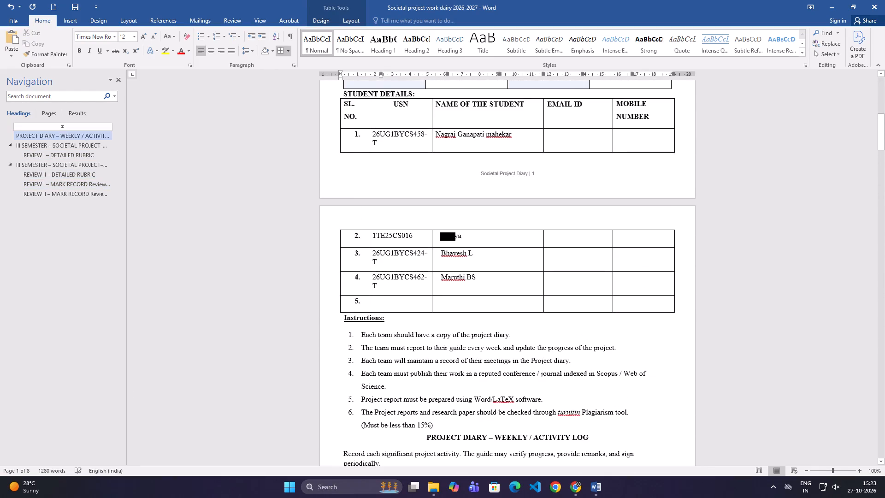
{"action": "scroll", "coordinate": [558, 237], "scroll_direction": "up", "scroll_amount": 3}
{"action": "left_click", "coordinate": [577, 209]}
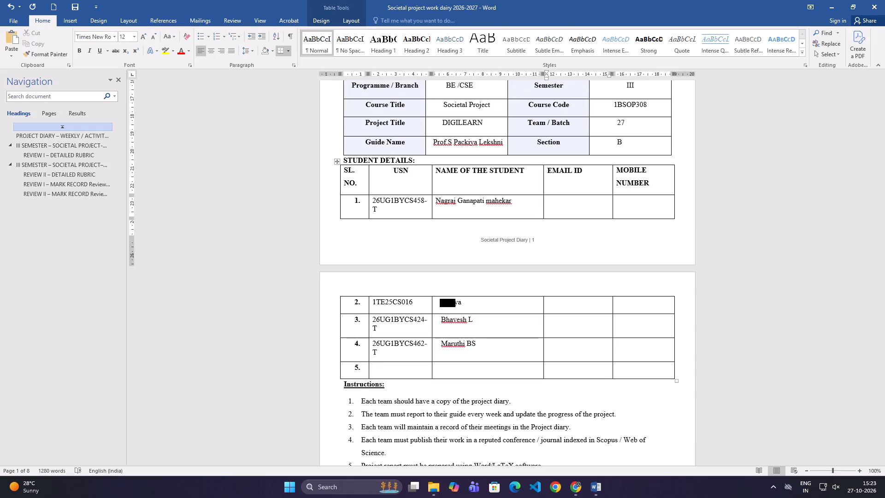
{"action": "left_click", "coordinate": [638, 310]}
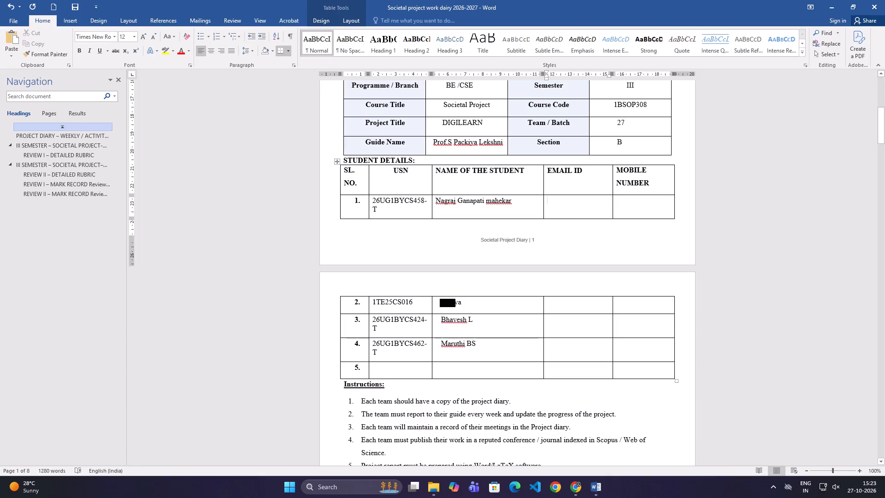
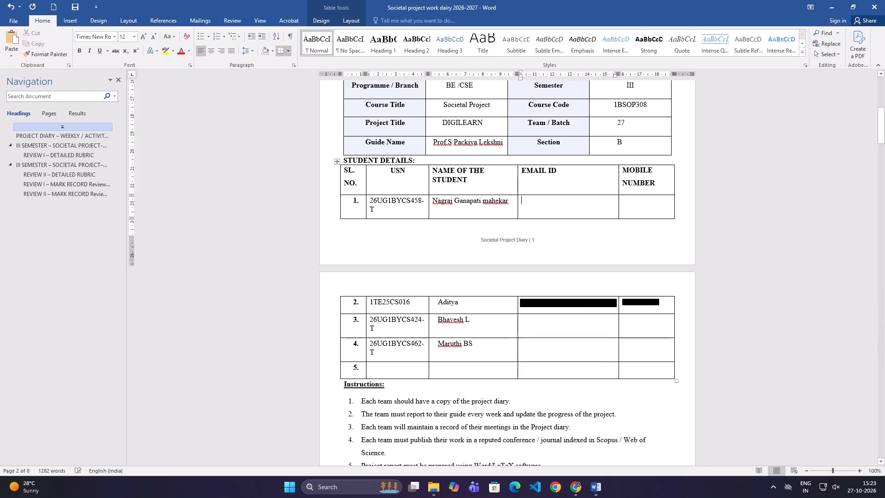
Place the insertion point in the third student's empty EMAIL ID cell in the Student Details table.
{"action": "left_click", "coordinate": [650, 338]}
{"action": "left_click", "coordinate": [556, 330]}
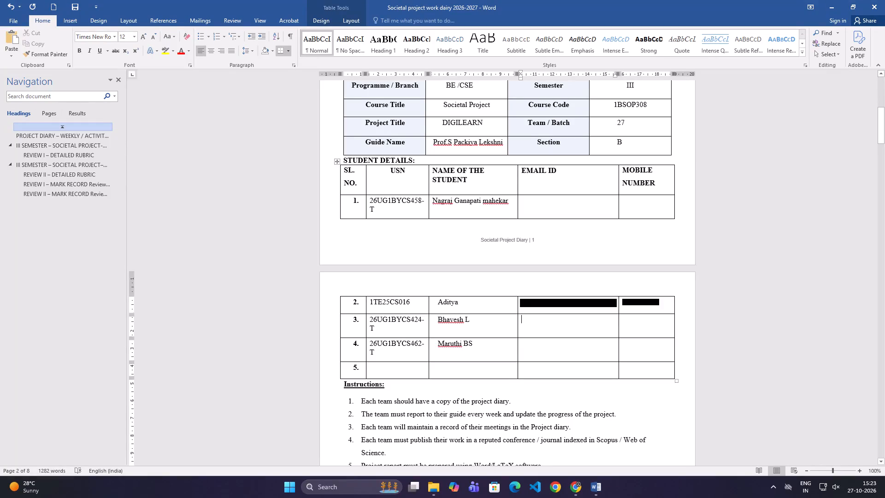
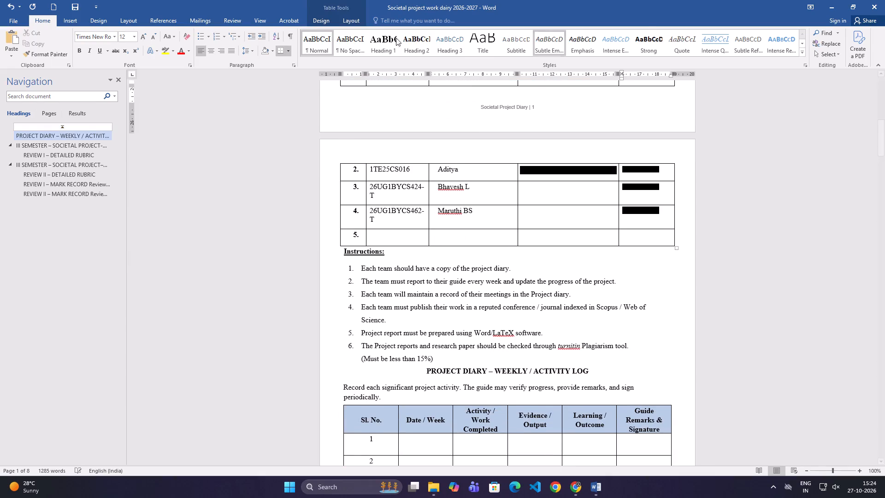
Save a copy of the diary as a Word document named "edited societal project" in the Downloads folder.
{"action": "left_click", "coordinate": [861, 21]}
{"action": "left_click", "coordinate": [818, 123]}
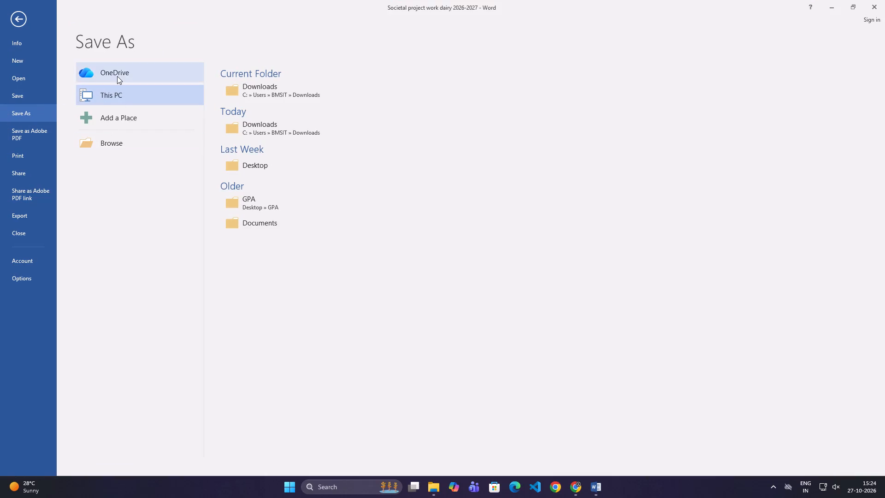
{"action": "left_click", "coordinate": [118, 75]}
{"action": "left_click", "coordinate": [117, 95]}
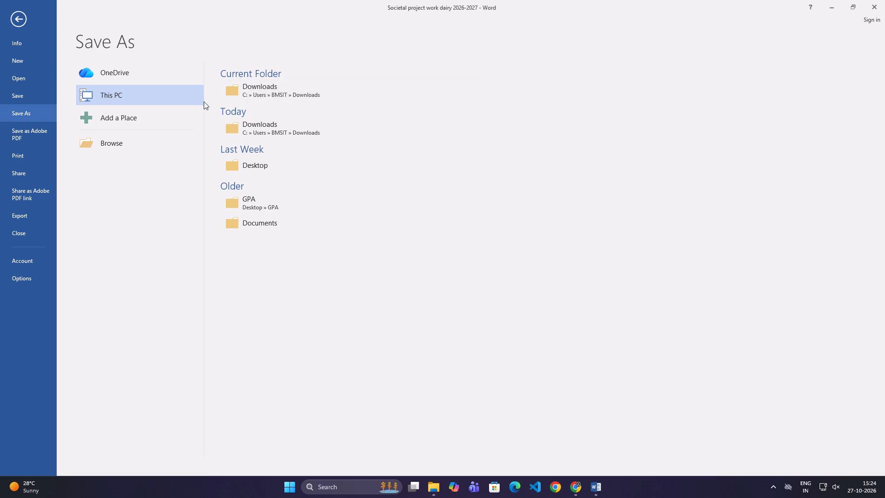
{"action": "left_click", "coordinate": [243, 90]}
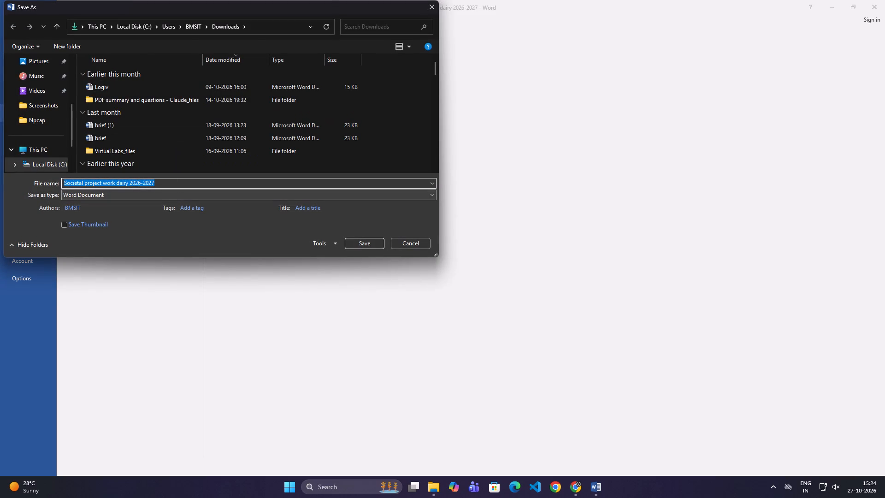
{"action": "left_click", "coordinate": [182, 180]}
{"action": "key", "text": "BackSpace"}
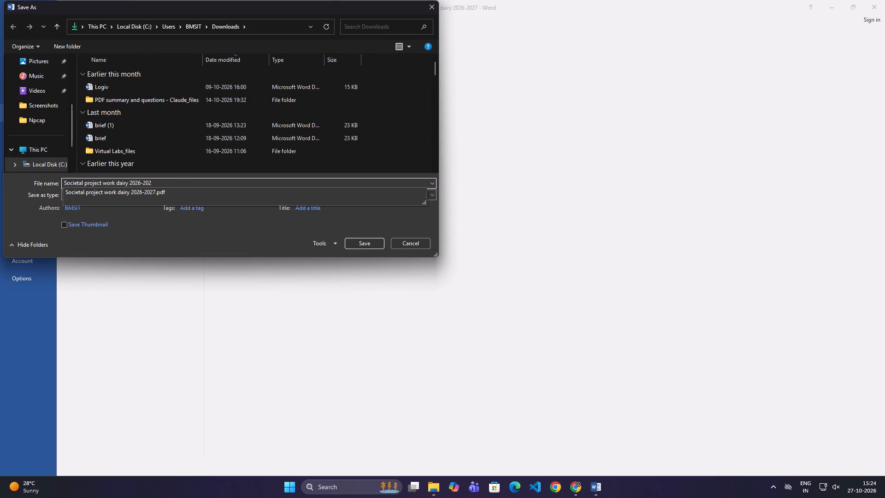
{"action": "key", "text": "BackSpace"}
{"action": "key", "text": "BackSpace"}
{"action": "key", "text": "BackSpace"}
{"action": "key", "text": "BackSpace"}
{"action": "key", "text": "BackSpace"}
{"action": "key", "text": "BackSpace"}
{"action": "key", "text": "BackSpace"}
{"action": "key", "text": "BackSpace"}
{"action": "key", "text": "BackSpace"}
{"action": "key", "text": "BackSpace"}
{"action": "key", "text": "BackSpace"}
{"action": "key", "text": "BackSpace"}
{"action": "key", "text": "BackSpace"}
{"action": "key", "text": "BackSpace"}
{"action": "key", "text": "BackSpace"}
{"action": "key", "text": "BackSpace"}
{"action": "key", "text": "BackSpace"}
{"action": "key", "text": "BackSpace"}
{"action": "key", "text": "BackSpace"}
{"action": "key", "text": "BackSpace"}
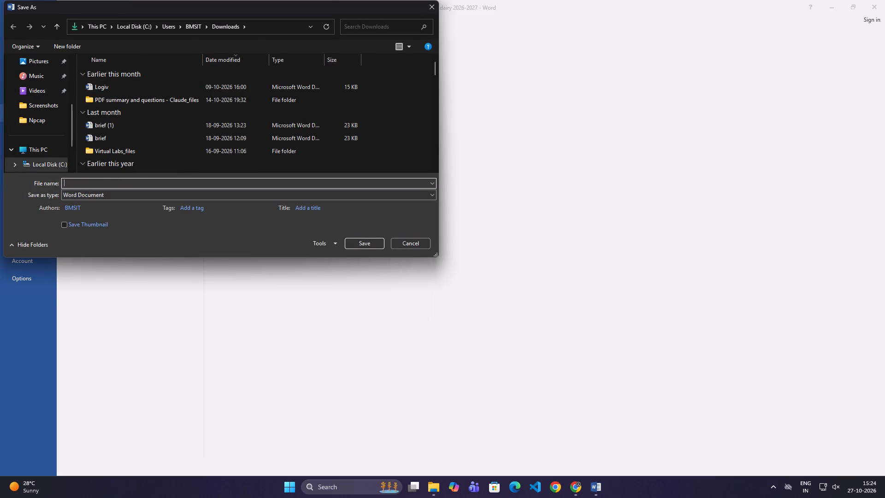
{"action": "type", "text": "edited"}
{"action": "key", "text": "space"}
{"action": "type", "text": "societak"}
{"action": "key", "text": "BackSpace"}
{"action": "type", "text": "l proh"}
{"action": "key", "text": "BackSpace"}
{"action": "type", "text": "ject"}
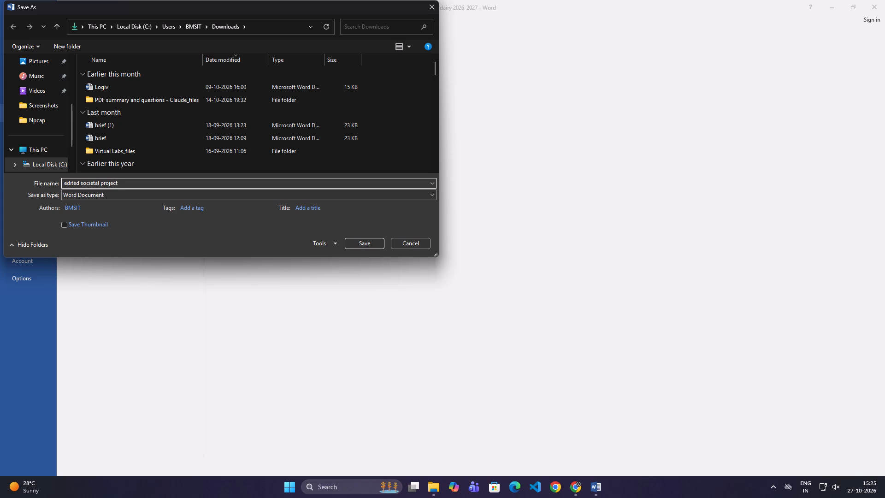
{"action": "left_click", "coordinate": [360, 243]}
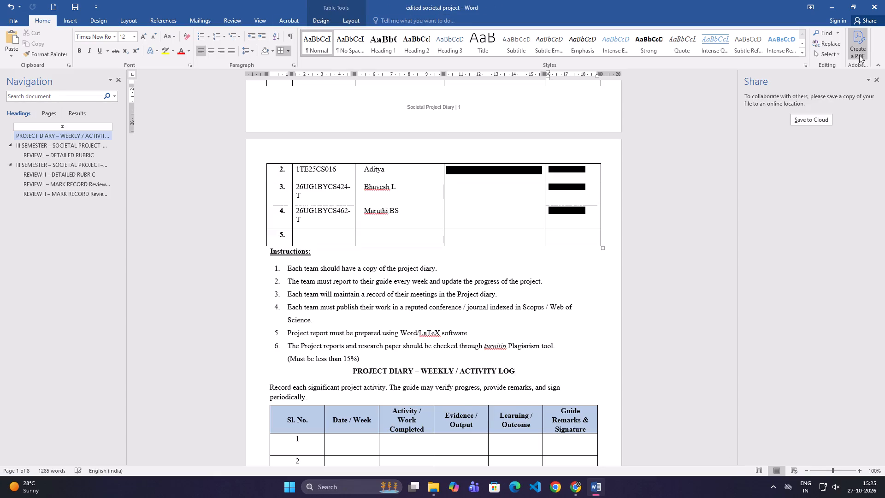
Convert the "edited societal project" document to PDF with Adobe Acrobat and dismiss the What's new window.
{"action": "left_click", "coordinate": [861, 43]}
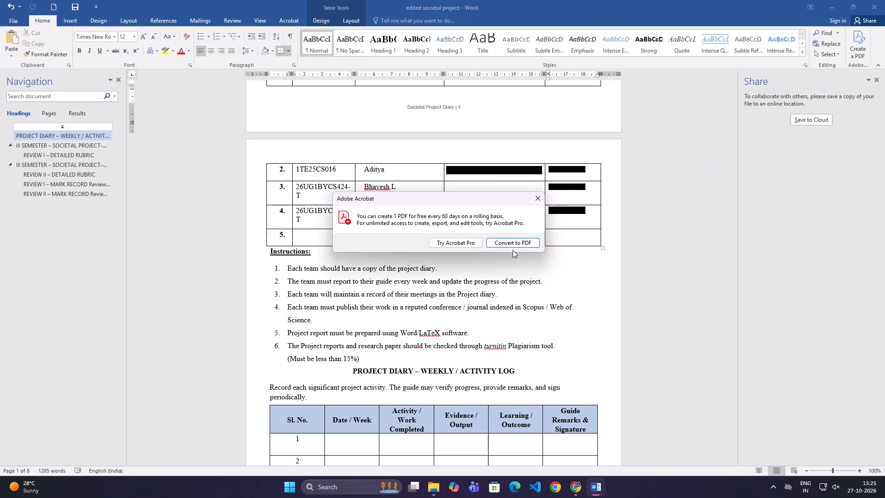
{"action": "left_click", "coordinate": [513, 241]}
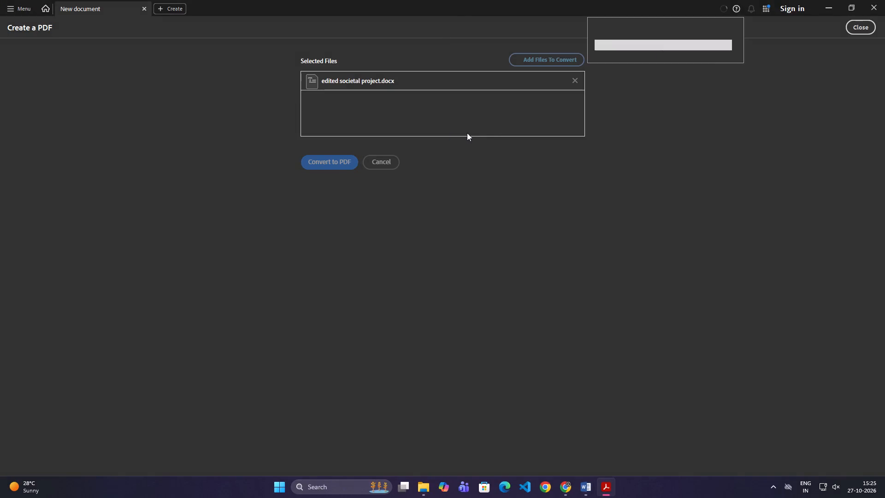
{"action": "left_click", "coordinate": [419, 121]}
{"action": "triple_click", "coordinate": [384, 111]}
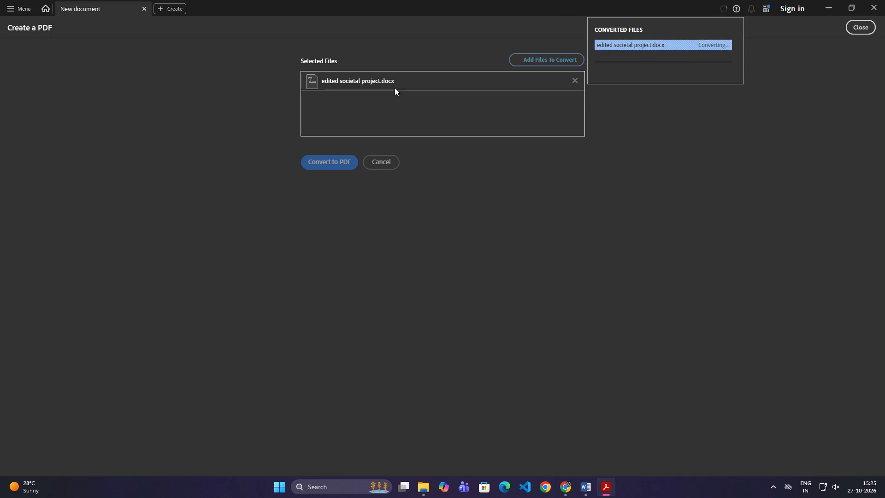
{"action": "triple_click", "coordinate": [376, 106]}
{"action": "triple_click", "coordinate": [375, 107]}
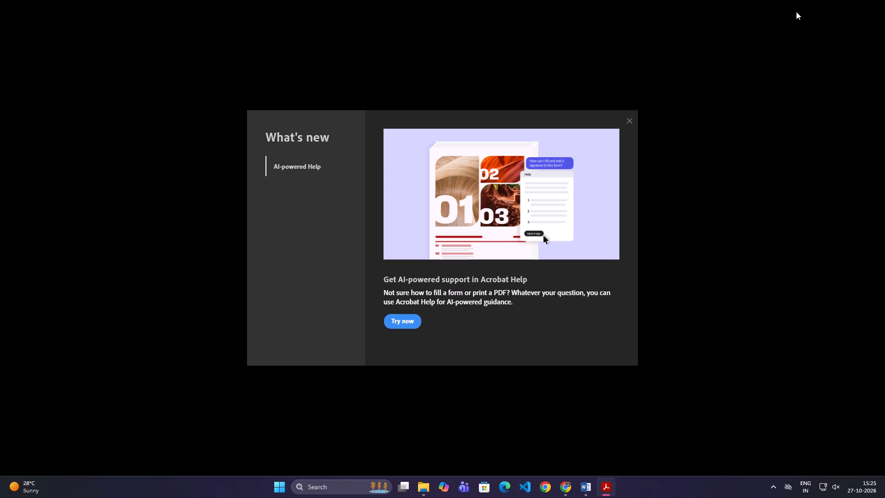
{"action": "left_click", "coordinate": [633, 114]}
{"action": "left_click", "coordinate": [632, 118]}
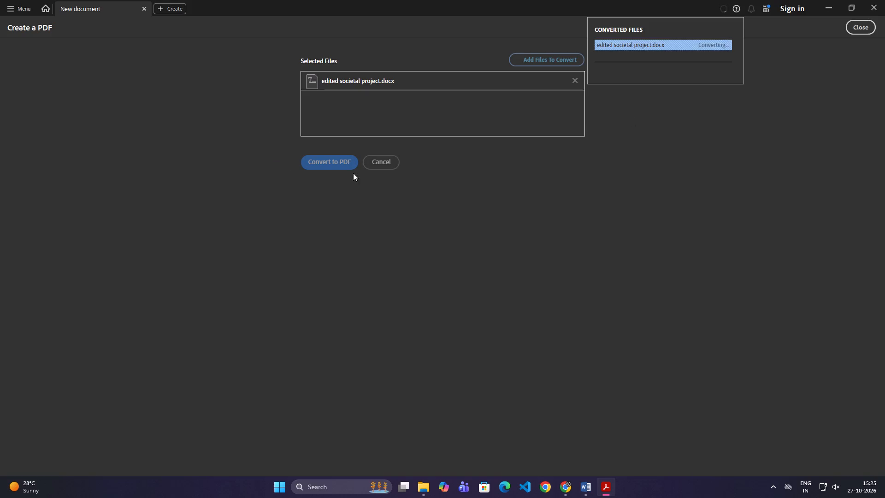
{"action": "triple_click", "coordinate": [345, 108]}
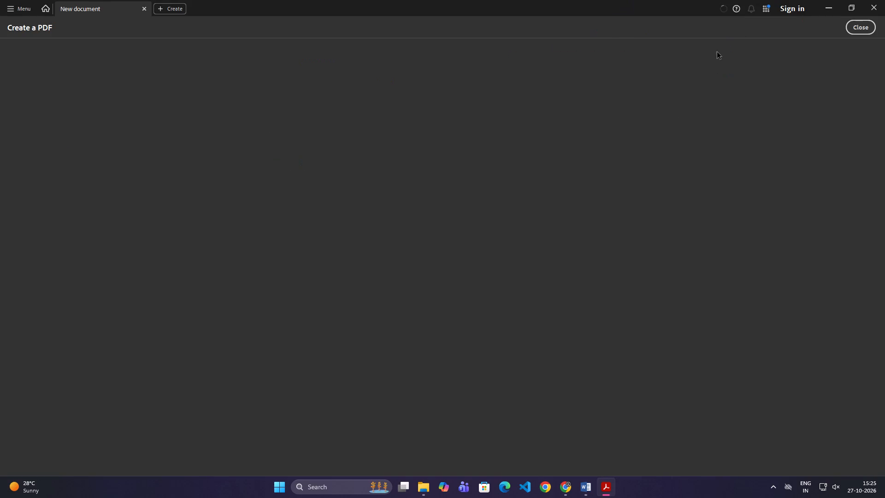
Review the converted PDF, examining the project details, the Student Details table, the activity log and the Review I rubric.
{"action": "scroll", "coordinate": [297, 176], "scroll_direction": "down", "scroll_amount": 4}
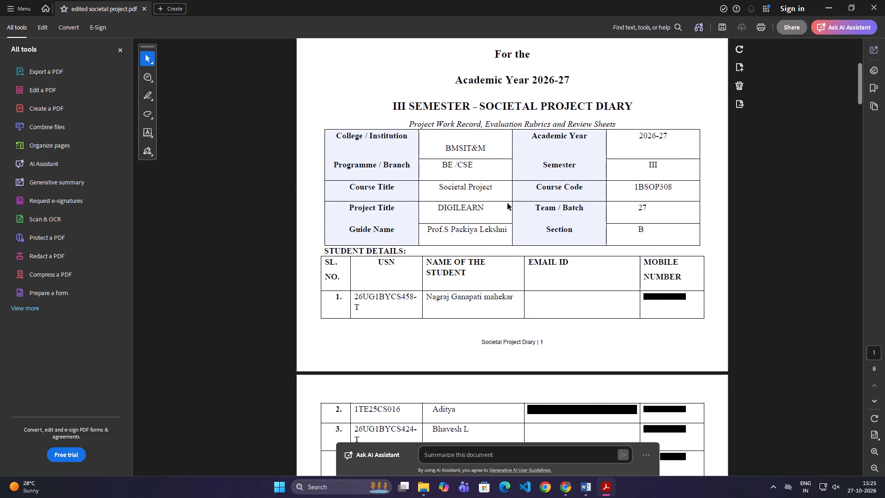
{"action": "scroll", "coordinate": [507, 203], "scroll_direction": "down", "scroll_amount": 2}
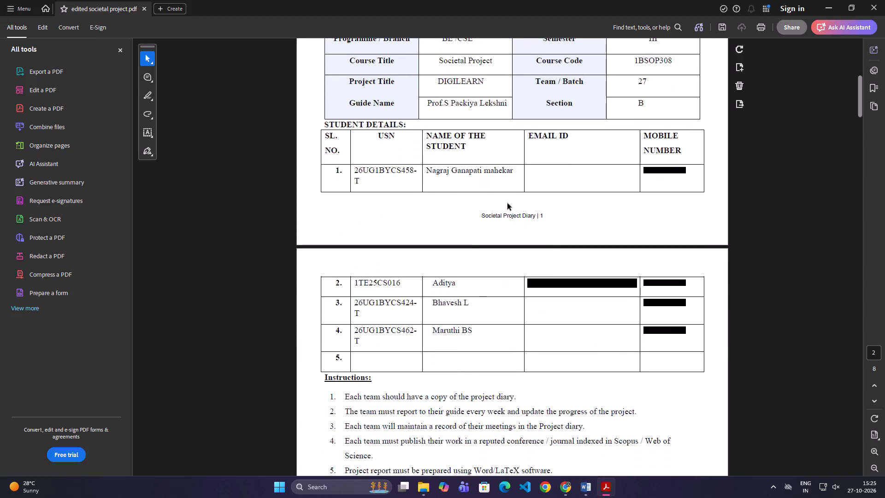
{"action": "scroll", "coordinate": [507, 203], "scroll_direction": "down", "scroll_amount": 3}
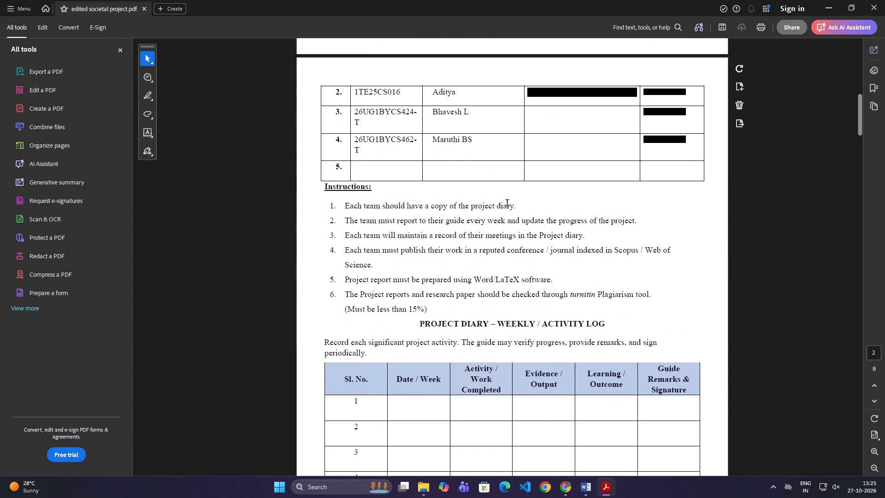
{"action": "scroll", "coordinate": [507, 203], "scroll_direction": "down", "scroll_amount": 14}
{"action": "scroll", "coordinate": [507, 203], "scroll_direction": "up", "scroll_amount": 3}
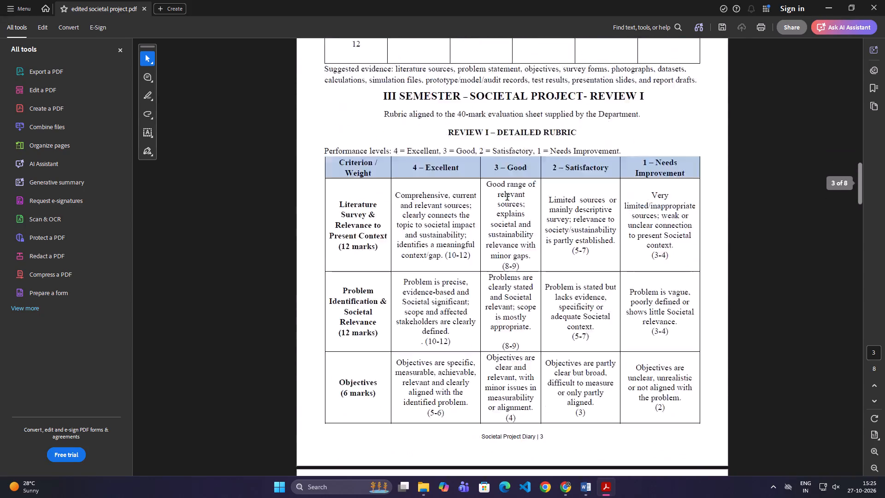
{"action": "scroll", "coordinate": [507, 197], "scroll_direction": "up", "scroll_amount": 20}
{"action": "scroll", "coordinate": [507, 197], "scroll_direction": "up", "scroll_amount": 6}
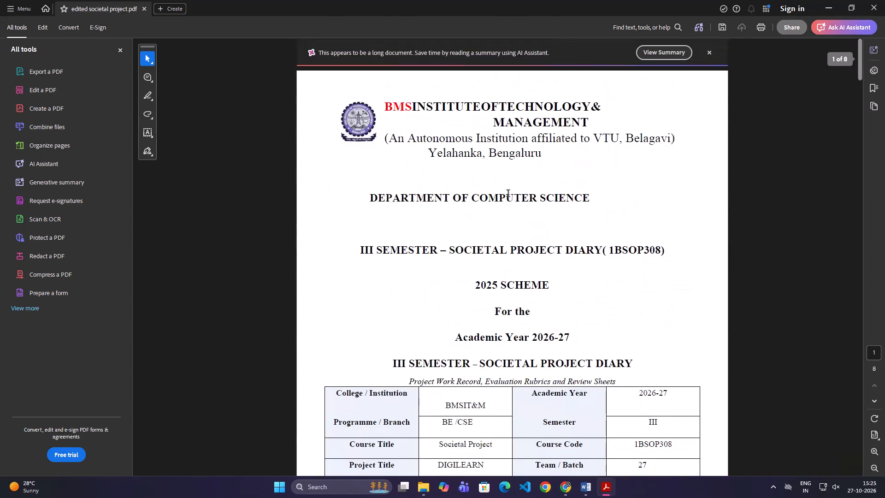
{"action": "scroll", "coordinate": [523, 249], "scroll_direction": "down", "scroll_amount": 2}
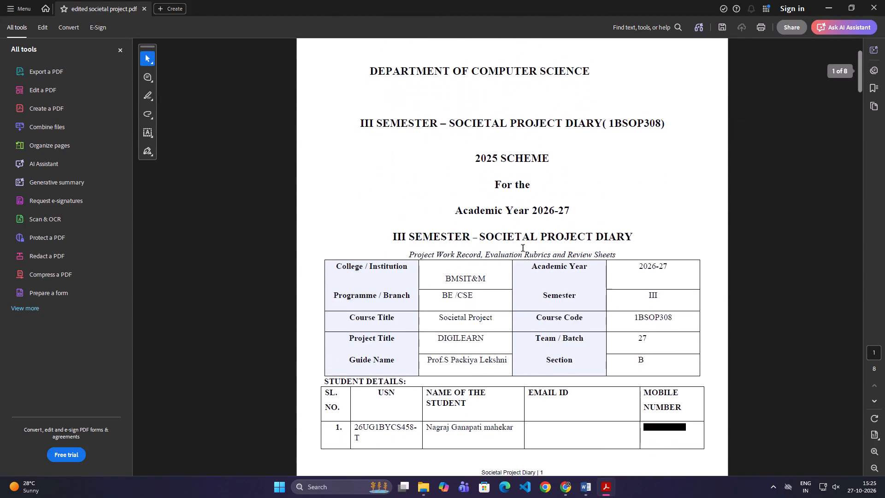
{"action": "scroll", "coordinate": [523, 249], "scroll_direction": "down", "scroll_amount": 4}
{"action": "scroll", "coordinate": [529, 244], "scroll_direction": "up", "scroll_amount": 1}
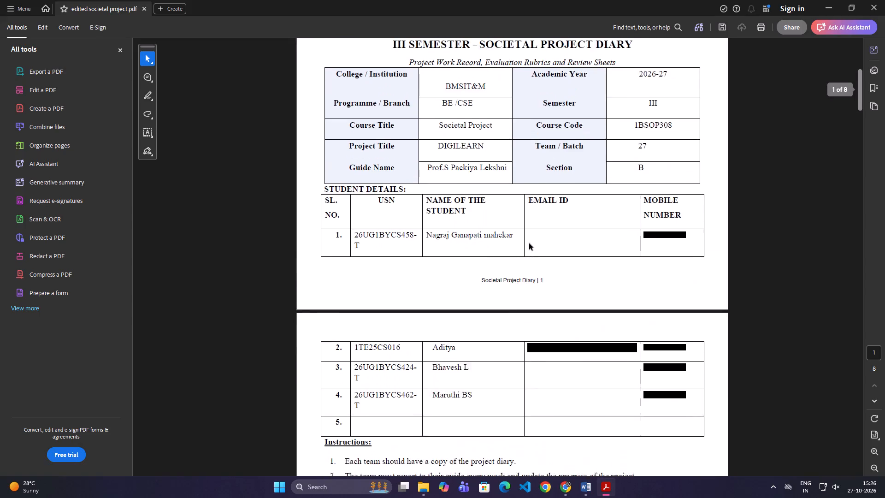
{"action": "scroll", "coordinate": [529, 243], "scroll_direction": "up", "scroll_amount": 1}
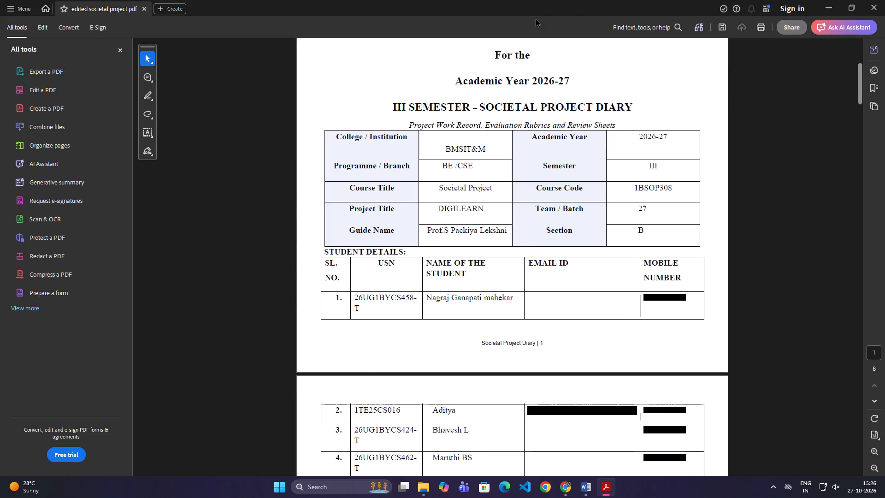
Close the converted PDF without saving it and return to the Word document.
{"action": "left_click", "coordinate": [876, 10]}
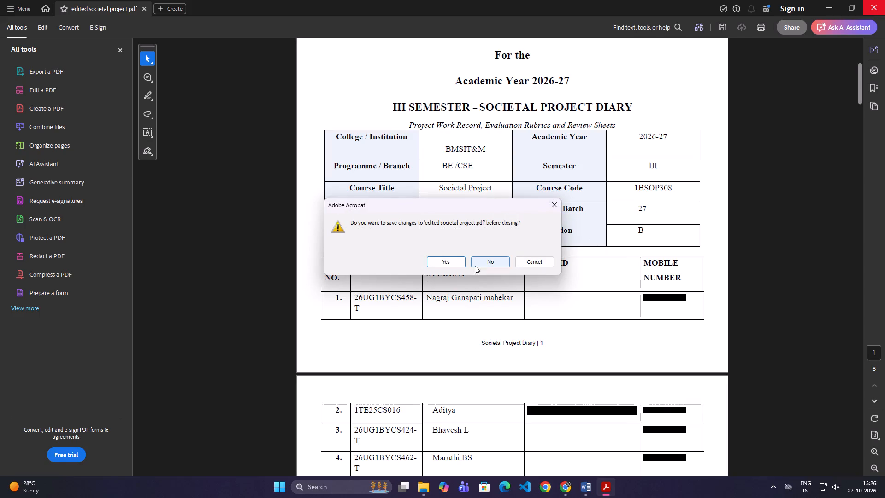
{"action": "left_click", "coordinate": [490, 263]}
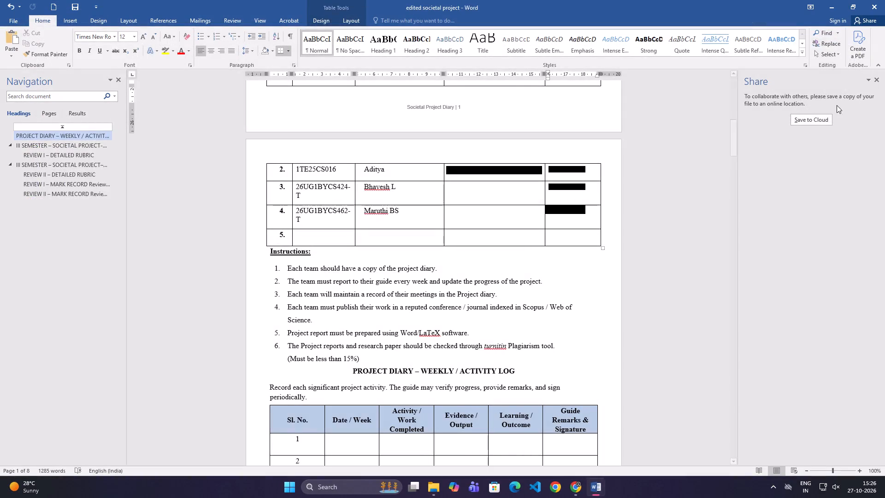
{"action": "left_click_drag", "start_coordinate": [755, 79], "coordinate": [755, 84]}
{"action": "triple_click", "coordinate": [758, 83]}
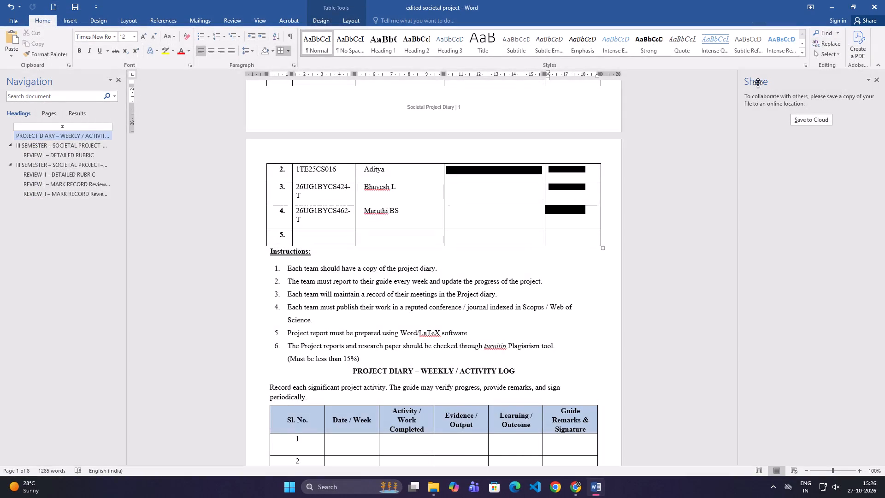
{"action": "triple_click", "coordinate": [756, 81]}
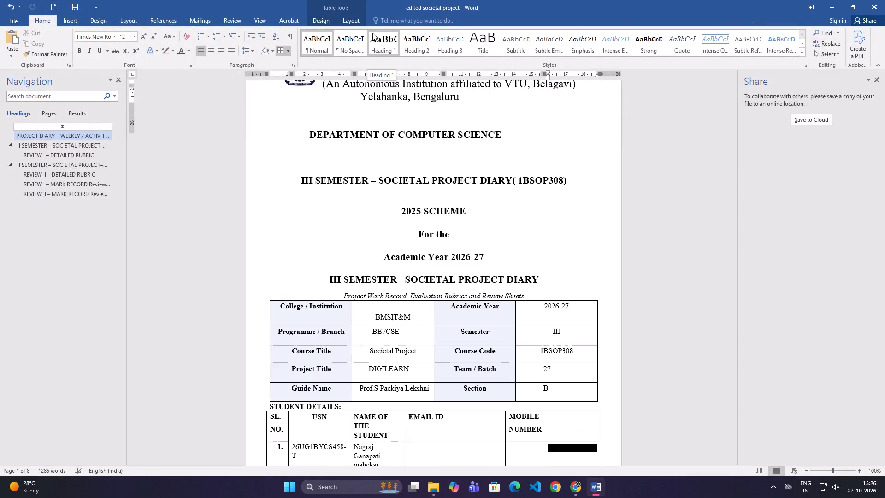
Replace the first letter of the second student's email ID in the Student Details table with a lowercase "a".
{"action": "scroll", "coordinate": [441, 213], "scroll_direction": "up", "scroll_amount": 6}
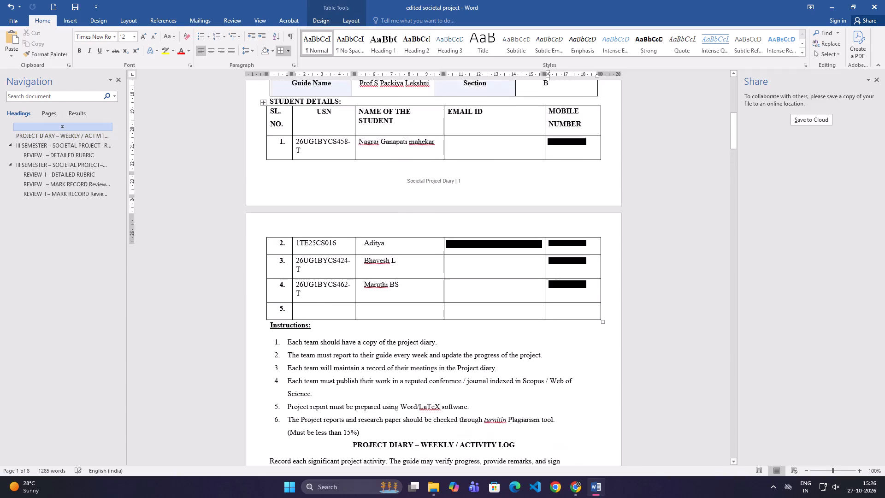
{"action": "scroll", "coordinate": [442, 213], "scroll_direction": "up", "scroll_amount": 4}
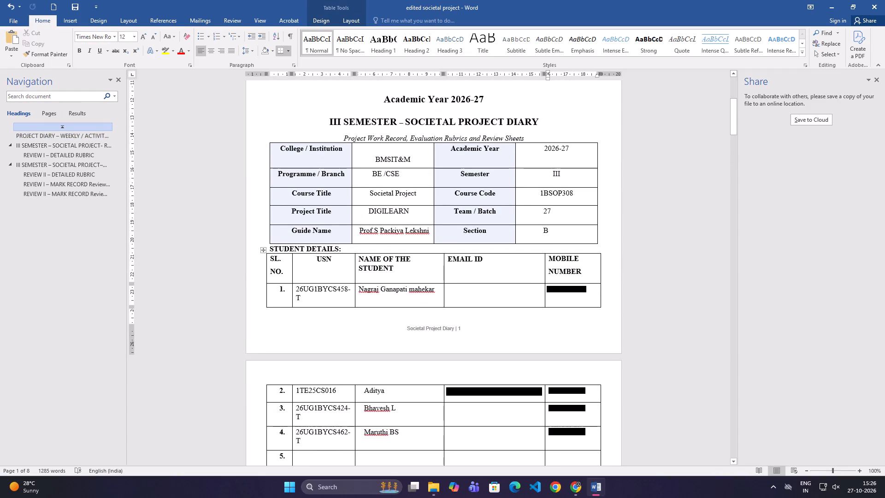
{"action": "left_click", "coordinate": [454, 391]}
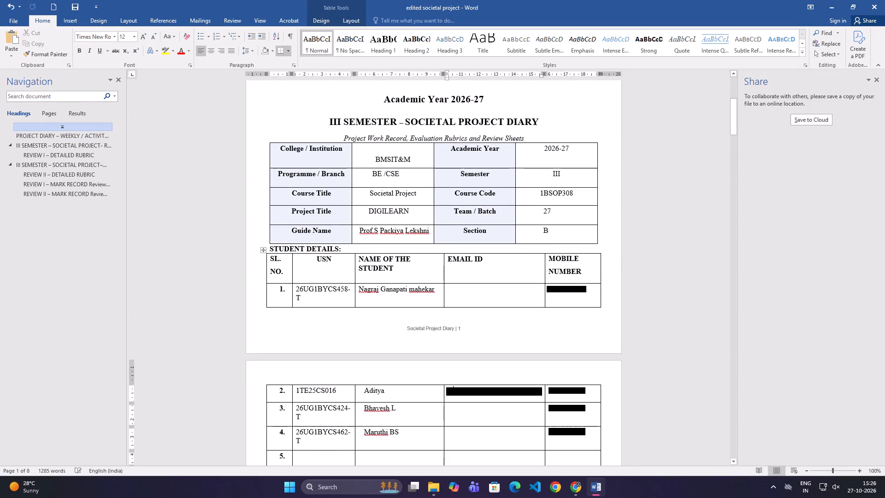
{"action": "left_click", "coordinate": [453, 391]}
{"action": "double_click", "coordinate": [453, 391]}
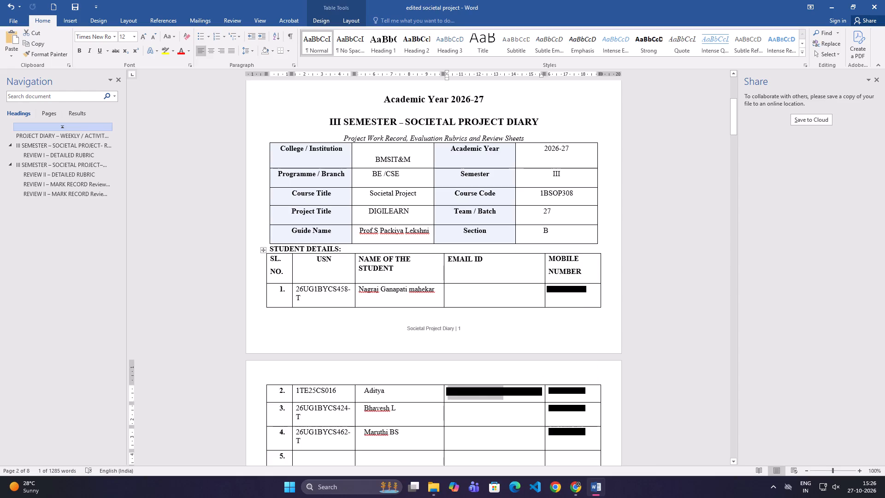
{"action": "left_click", "coordinate": [457, 386]}
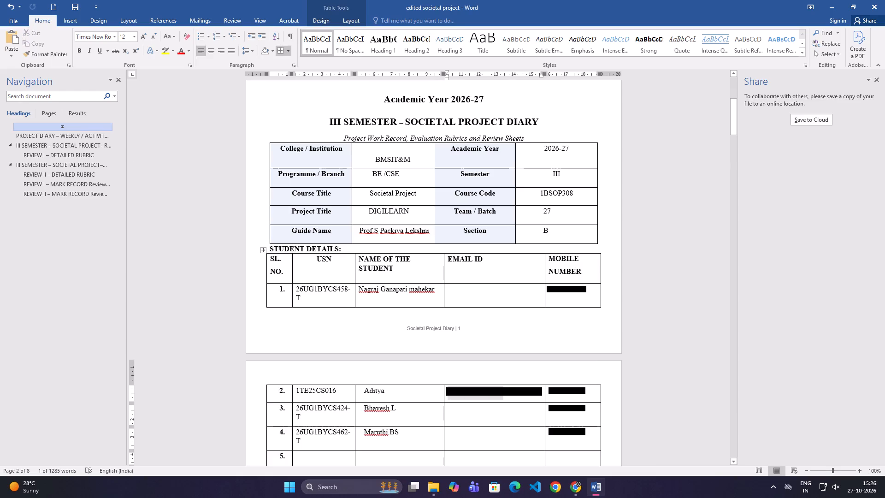
{"action": "left_click", "coordinate": [452, 391]}
{"action": "key", "text": "BackSpace"}
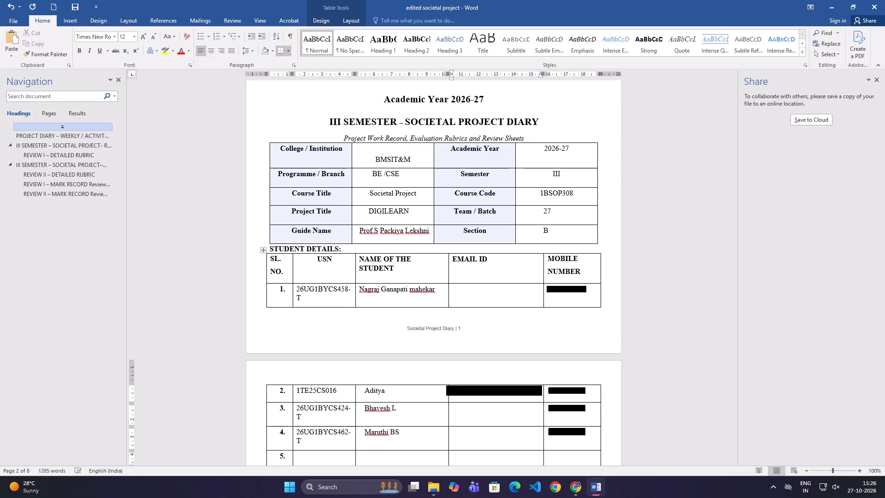
{"action": "key", "text": "a"}
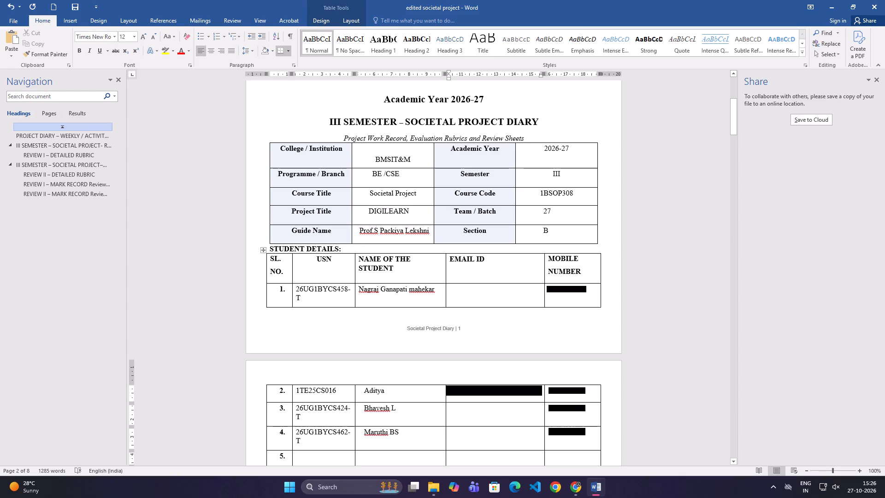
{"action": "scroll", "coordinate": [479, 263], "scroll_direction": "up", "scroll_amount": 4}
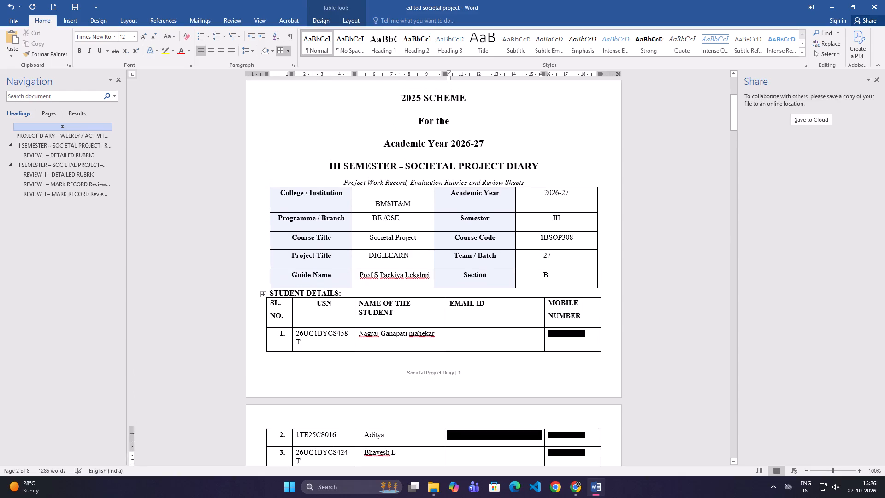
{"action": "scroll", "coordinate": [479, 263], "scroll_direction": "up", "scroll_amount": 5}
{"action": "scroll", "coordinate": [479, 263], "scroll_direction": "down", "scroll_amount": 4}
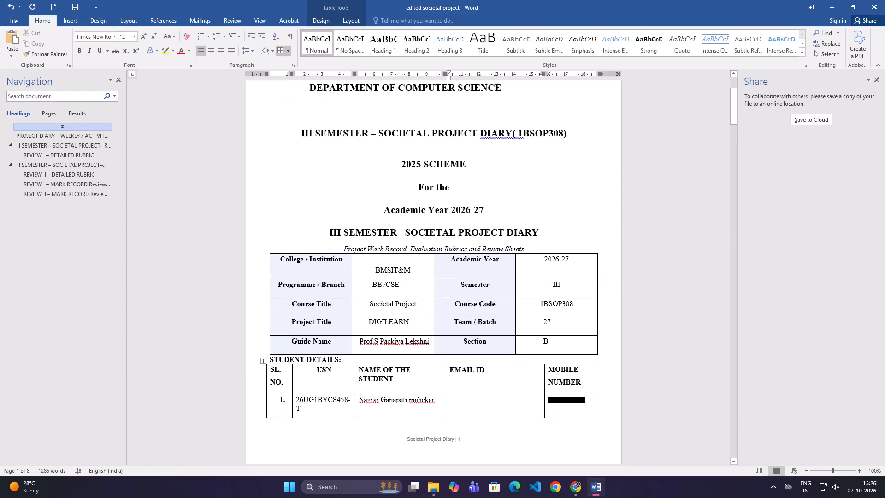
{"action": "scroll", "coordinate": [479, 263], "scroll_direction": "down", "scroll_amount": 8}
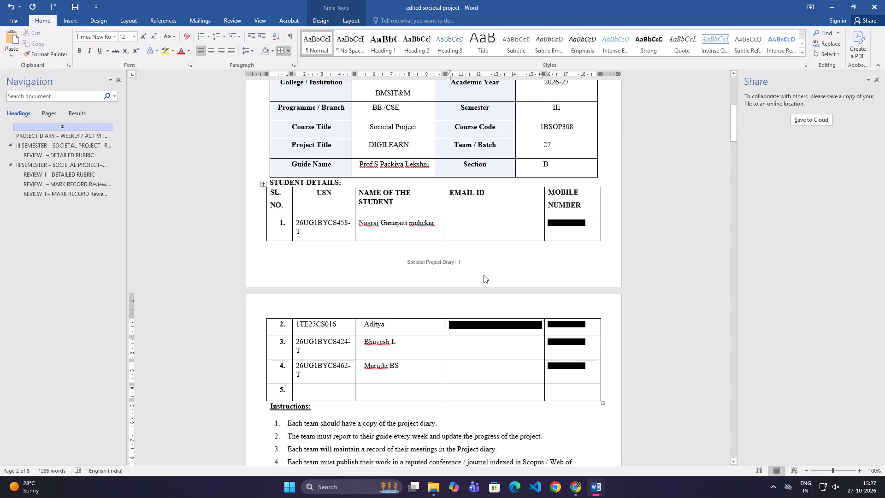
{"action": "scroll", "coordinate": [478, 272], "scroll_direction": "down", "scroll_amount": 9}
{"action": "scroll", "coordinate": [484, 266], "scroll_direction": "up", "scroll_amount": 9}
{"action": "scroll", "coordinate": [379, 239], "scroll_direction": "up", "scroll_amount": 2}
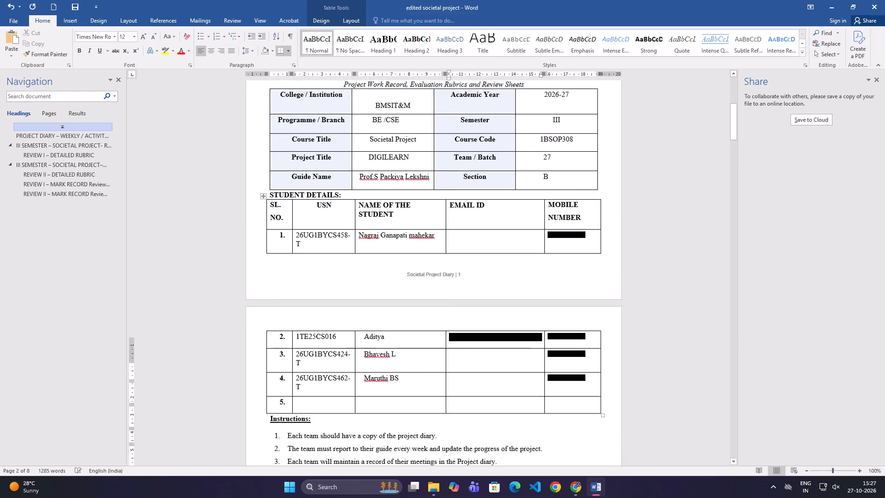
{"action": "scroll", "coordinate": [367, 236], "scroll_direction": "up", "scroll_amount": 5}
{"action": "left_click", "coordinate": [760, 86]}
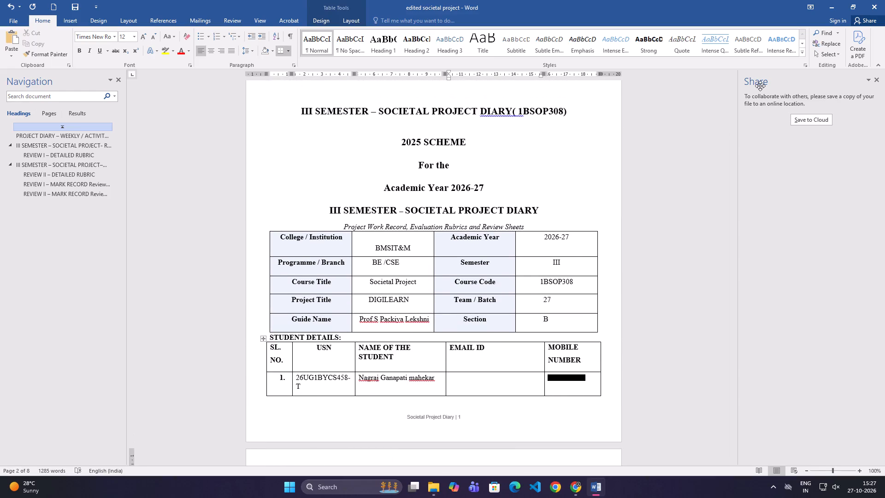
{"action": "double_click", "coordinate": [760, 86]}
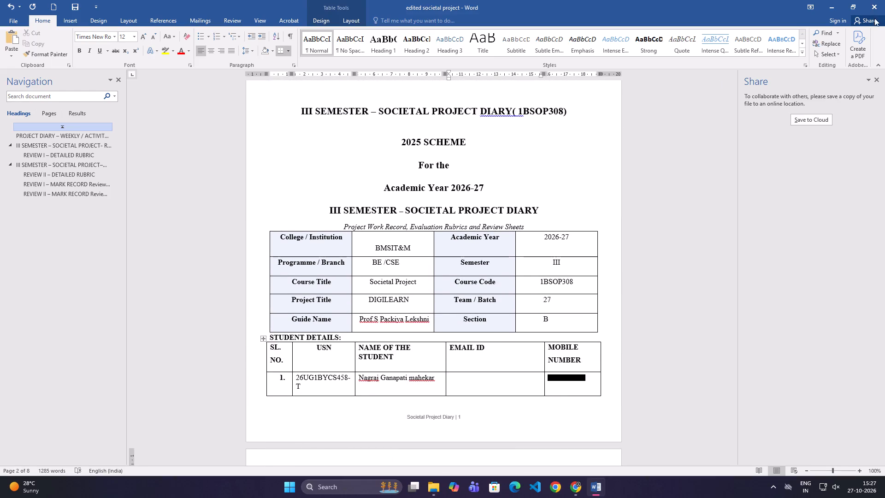
Save the latest changes to the "edited societal project" document.
{"action": "left_click", "coordinate": [874, 18]}
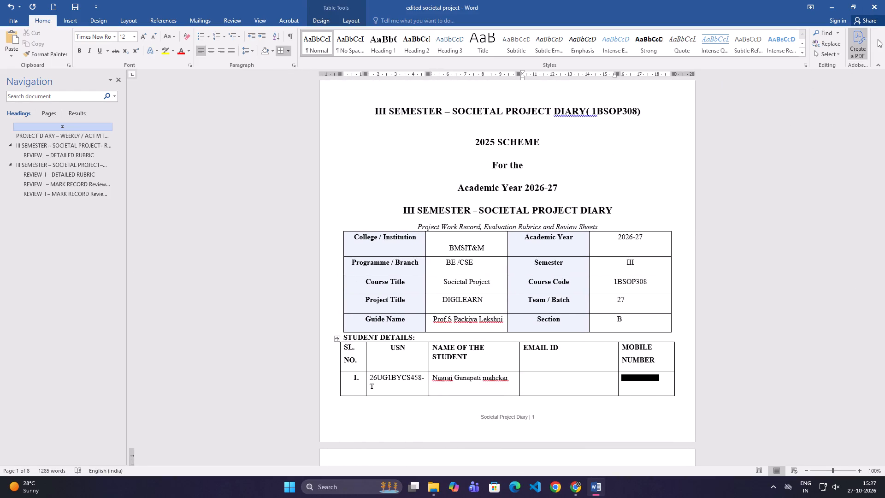
{"action": "left_click", "coordinate": [869, 20]}
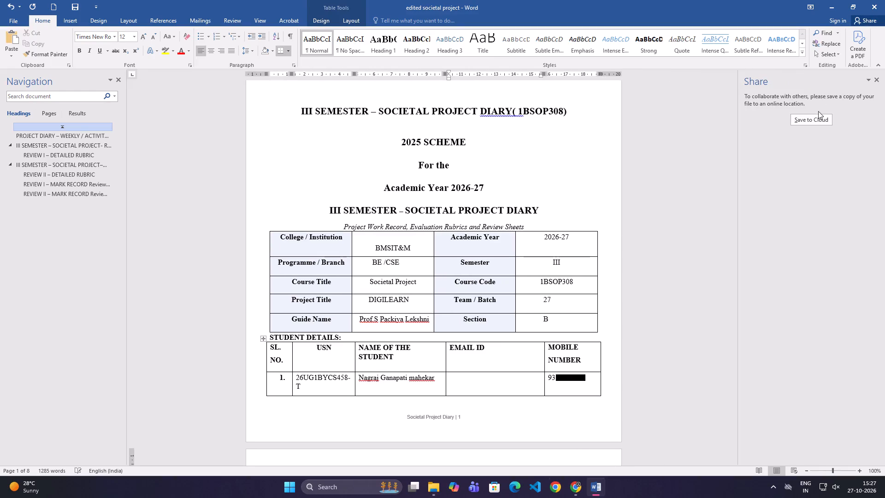
{"action": "left_click", "coordinate": [815, 119]}
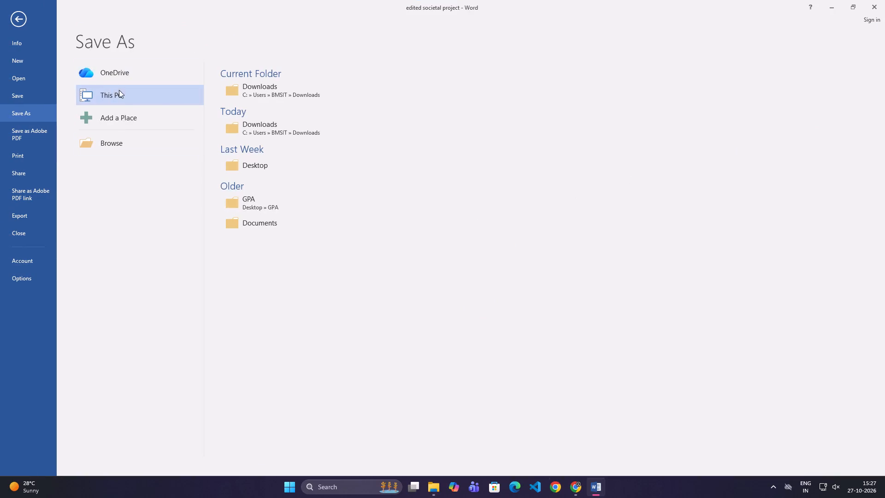
{"action": "left_click", "coordinate": [122, 95]}
{"action": "left_click", "coordinate": [26, 113]}
{"action": "left_click", "coordinate": [29, 99]}
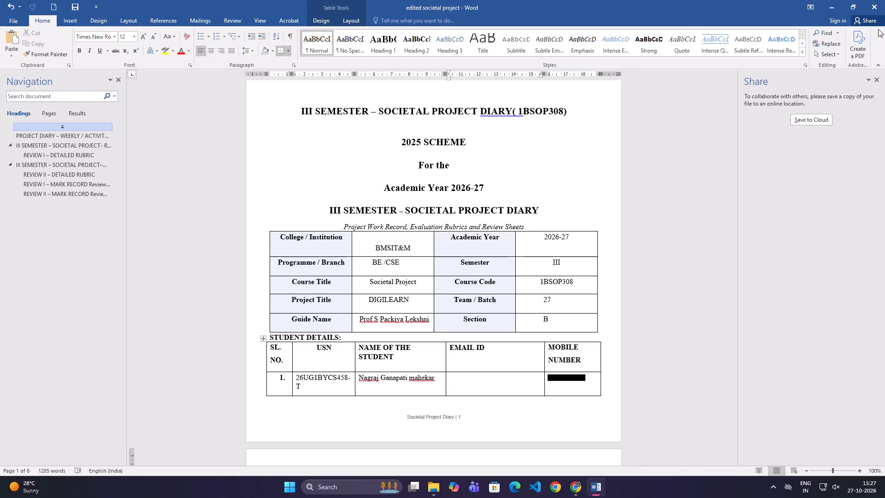
Save the diary again as a Word document named "edited societal project" in the Downloads folder on this PC.
{"action": "left_click", "coordinate": [861, 20]}
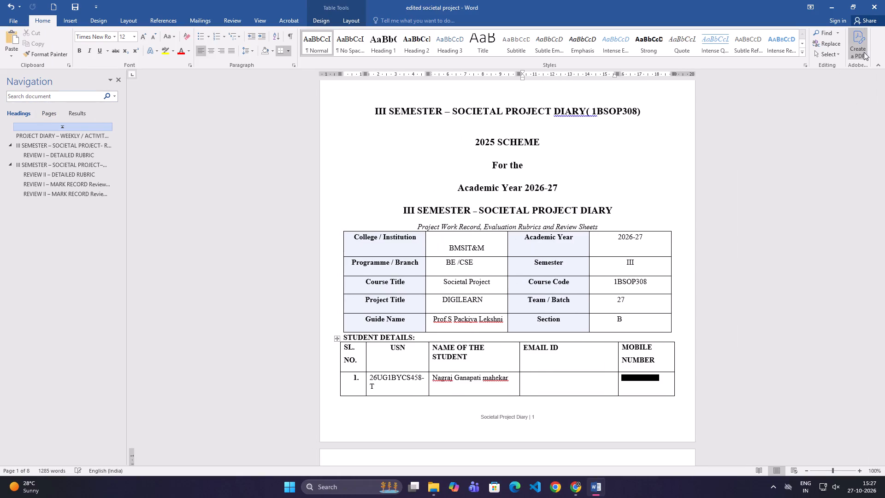
{"action": "left_click", "coordinate": [870, 20]}
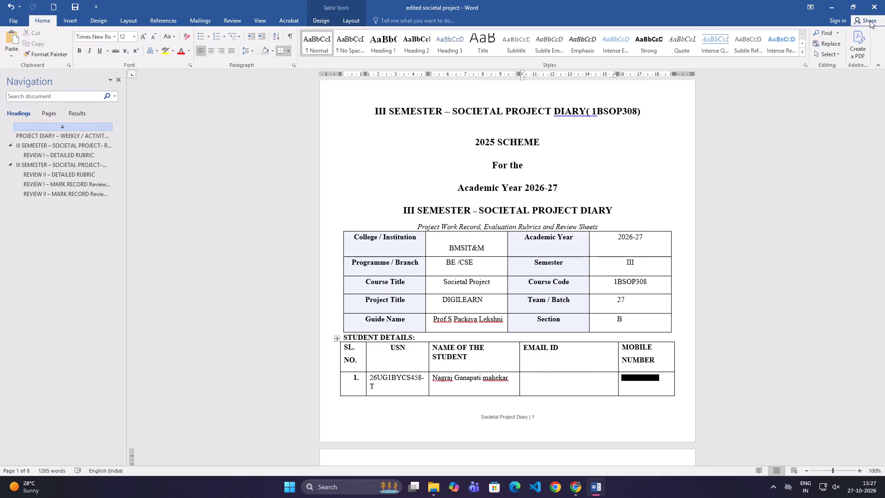
{"action": "left_click", "coordinate": [816, 121]}
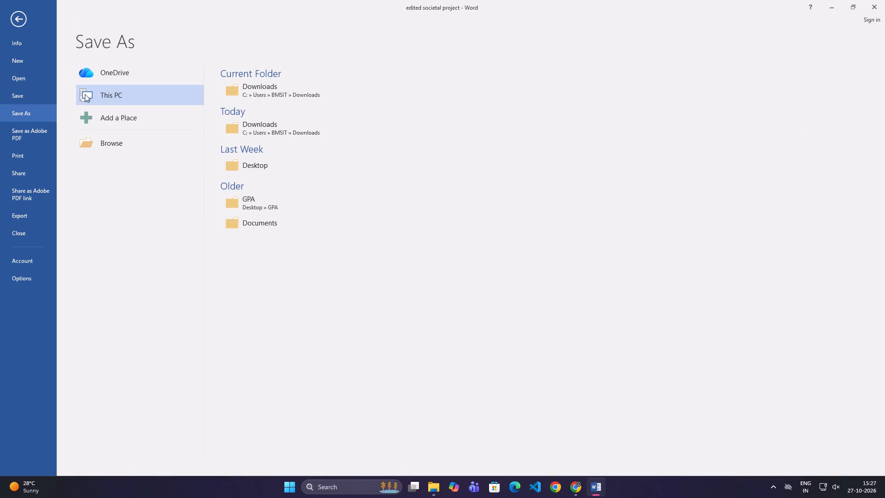
{"action": "left_click", "coordinate": [129, 98]}
{"action": "left_click", "coordinate": [255, 92]}
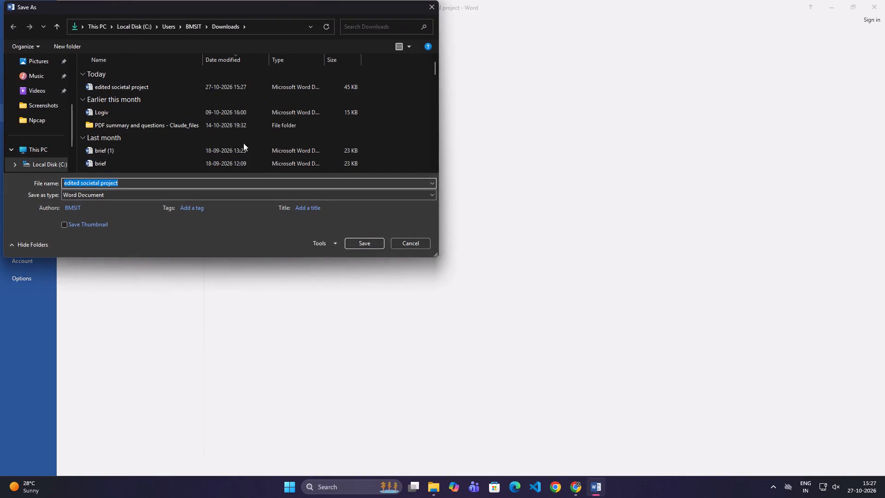
{"action": "left_click", "coordinate": [364, 245]}
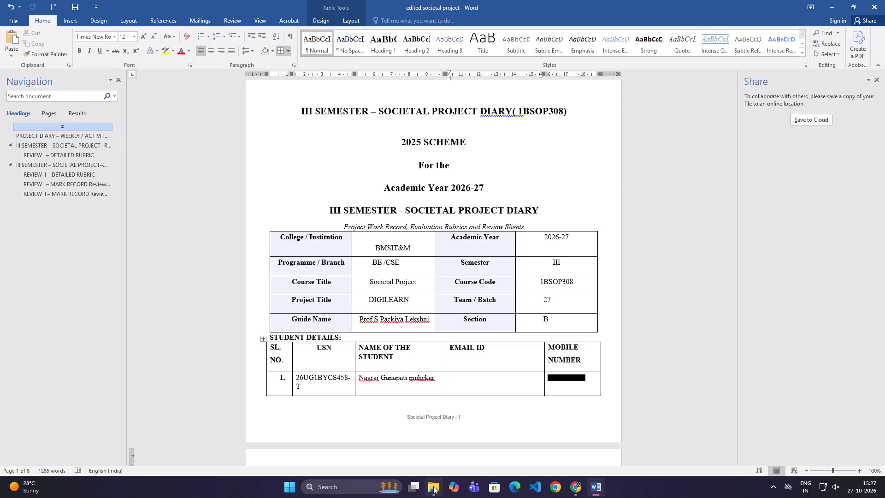
Switch to File Explorer, locate the saved "edited societal project" document in Downloads and open it to check its first page.
{"action": "left_click", "coordinate": [432, 485]}
{"action": "scroll", "coordinate": [135, 108], "scroll_direction": "up", "scroll_amount": 3}
{"action": "scroll", "coordinate": [135, 108], "scroll_direction": "down", "scroll_amount": 2}
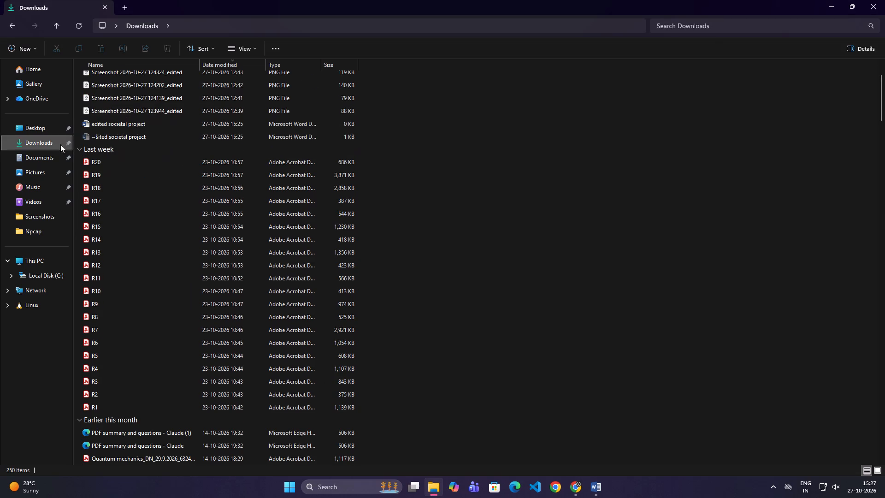
{"action": "scroll", "coordinate": [126, 138], "scroll_direction": "up", "scroll_amount": 5}
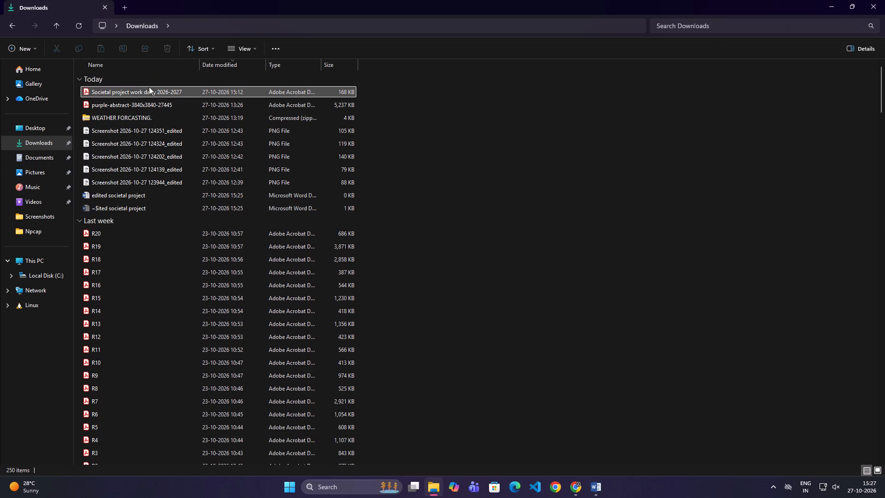
{"action": "left_click", "coordinate": [37, 155]}
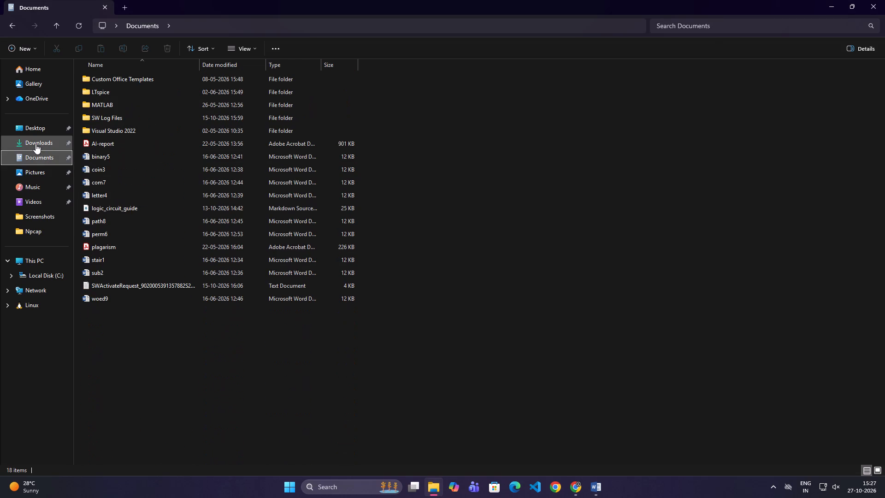
{"action": "left_click", "coordinate": [35, 144]}
{"action": "double_click", "coordinate": [146, 95]}
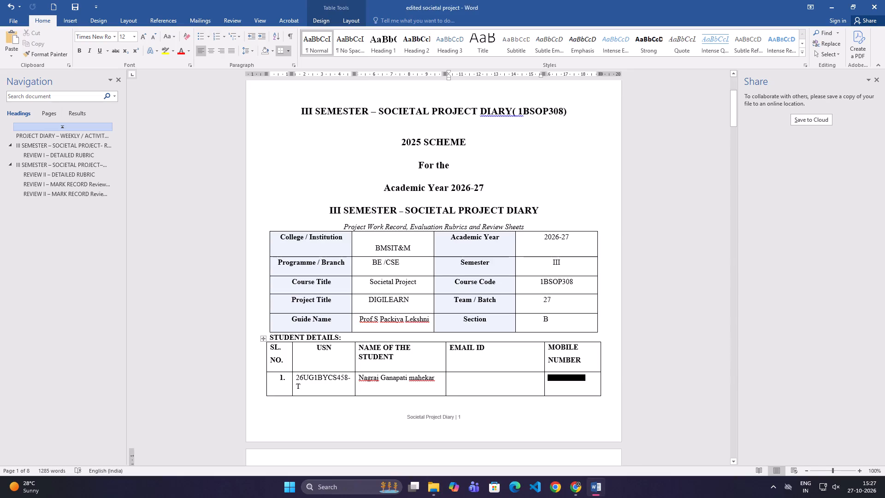
{"action": "scroll", "coordinate": [401, 178], "scroll_direction": "up", "scroll_amount": 8}
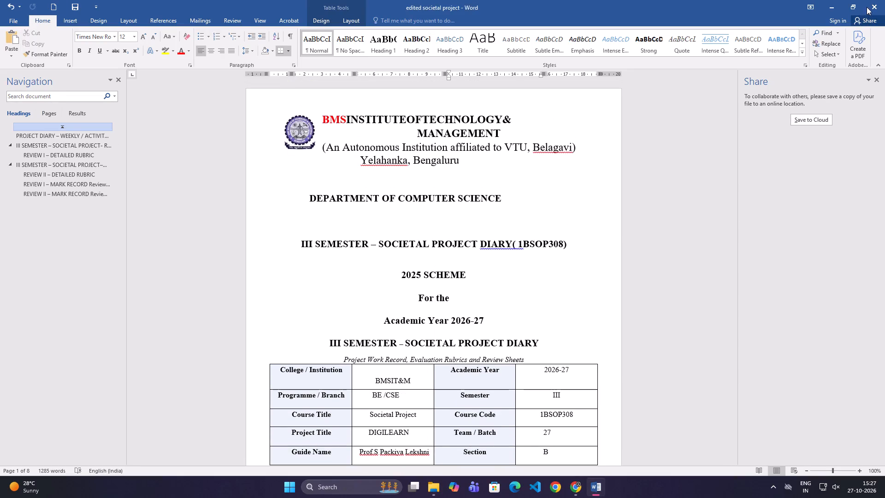
Return to File Explorer and share the "edited societal project" document from Downloads through WhatsApp.
{"action": "left_click", "coordinate": [437, 486]}
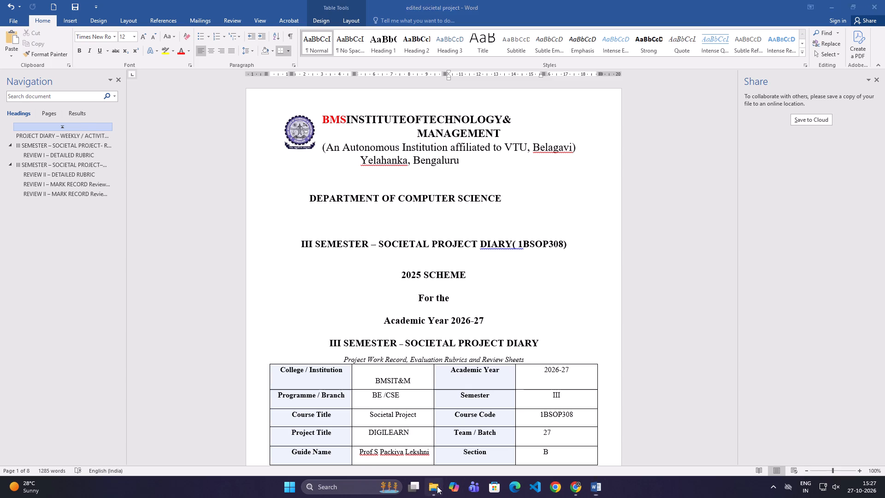
{"action": "right_click", "coordinate": [153, 90]}
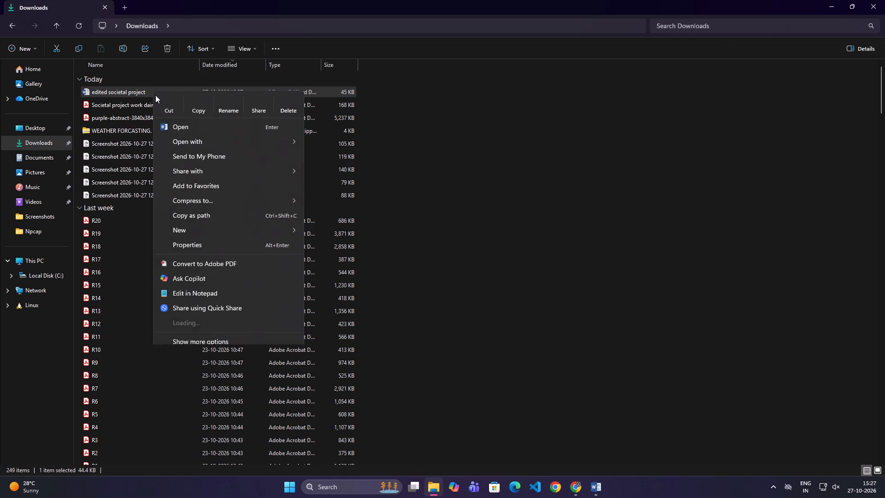
{"action": "left_click", "coordinate": [263, 103]}
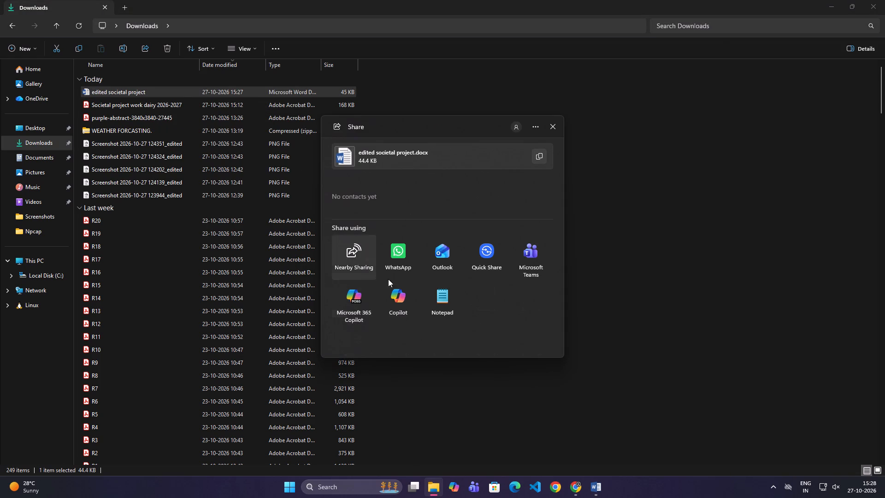
{"action": "left_click", "coordinate": [400, 260]}
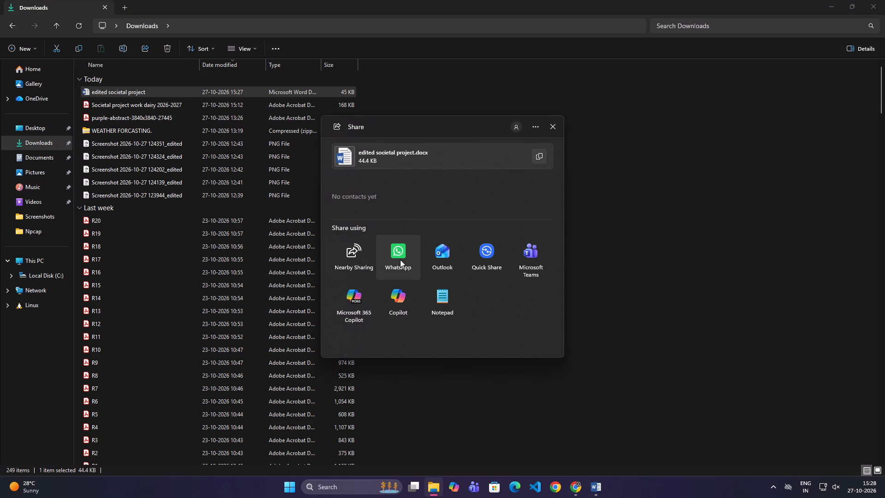
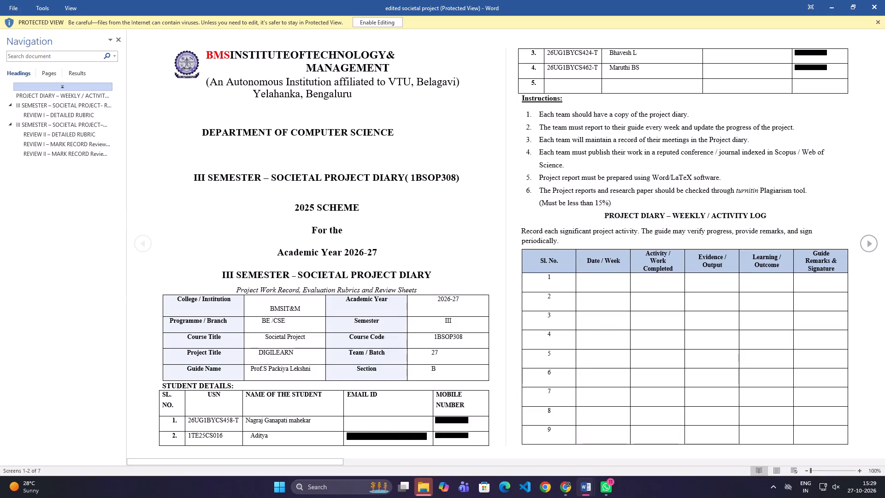
Enable editing for the "edited societal project" document opened in Protected View.
{"action": "scroll", "coordinate": [383, 294], "scroll_direction": "down", "scroll_amount": 3}
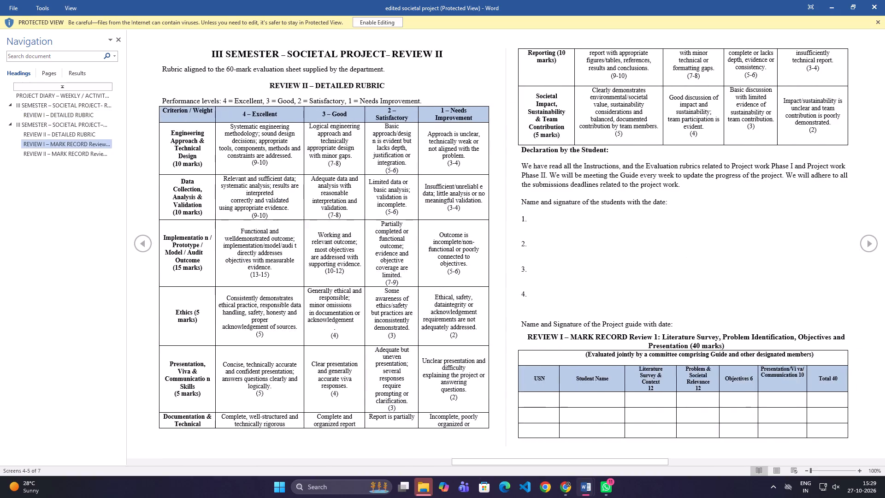
{"action": "scroll", "coordinate": [389, 294], "scroll_direction": "up", "scroll_amount": 5}
{"action": "left_click", "coordinate": [386, 16]}
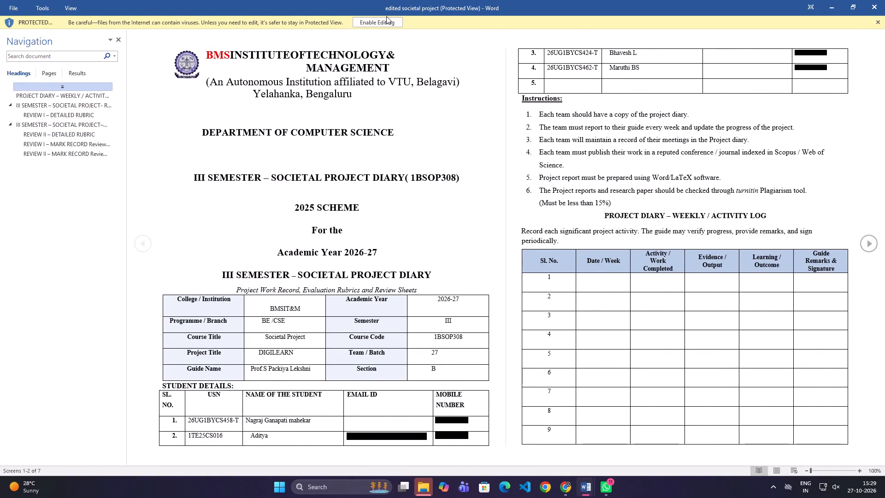
{"action": "left_click", "coordinate": [384, 20]}
Examine the cover page's project details and how the student details table and instructions are laid out across the first two pages.
{"action": "scroll", "coordinate": [437, 134], "scroll_direction": "down", "scroll_amount": 4}
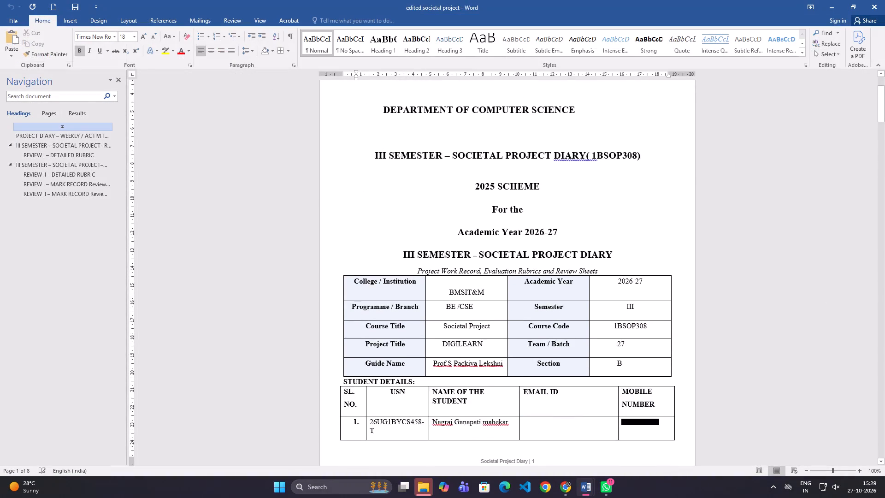
{"action": "scroll", "coordinate": [448, 128], "scroll_direction": "down", "scroll_amount": 1}
{"action": "scroll", "coordinate": [504, 147], "scroll_direction": "down", "scroll_amount": 1}
{"action": "scroll", "coordinate": [564, 174], "scroll_direction": "down", "scroll_amount": 5}
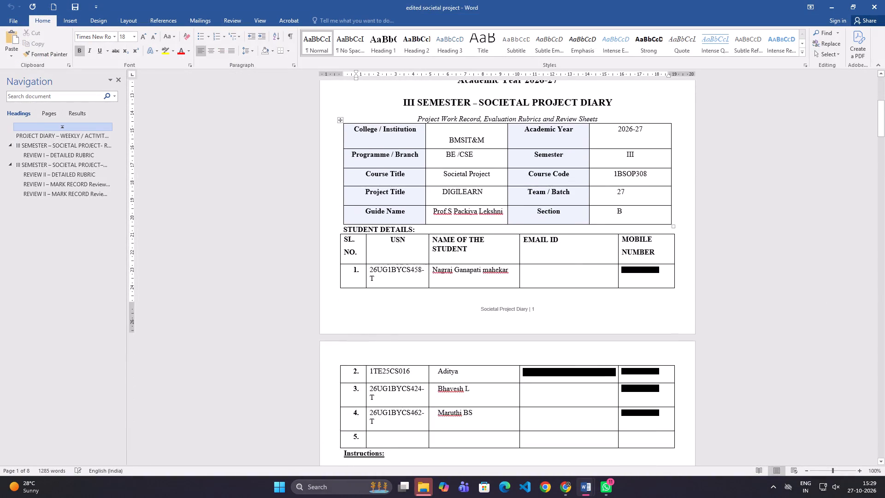
{"action": "scroll", "coordinate": [566, 172], "scroll_direction": "down", "scroll_amount": 5}
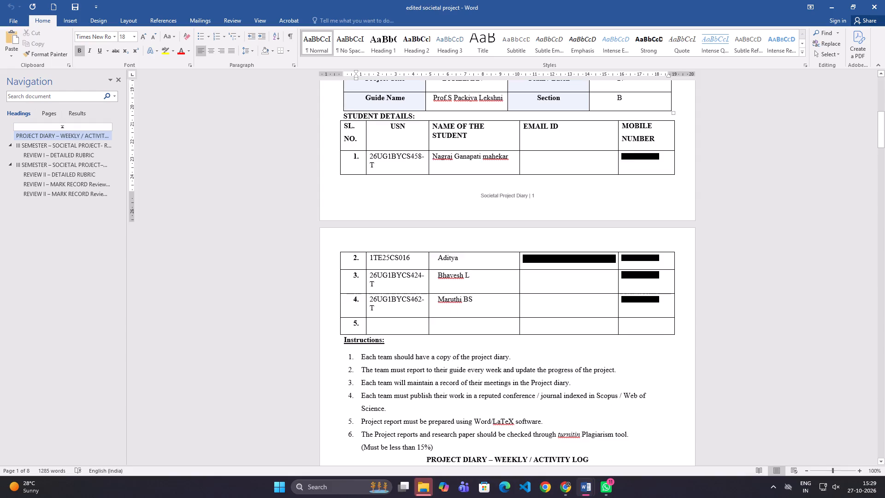
{"action": "scroll", "coordinate": [612, 172], "scroll_direction": "down", "scroll_amount": 2}
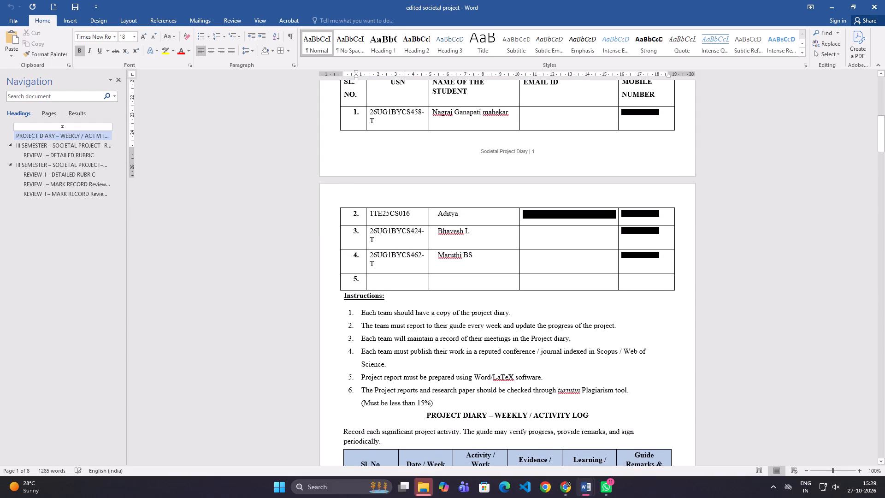
{"action": "left_click", "coordinate": [507, 232]}
{"action": "left_click", "coordinate": [547, 158]}
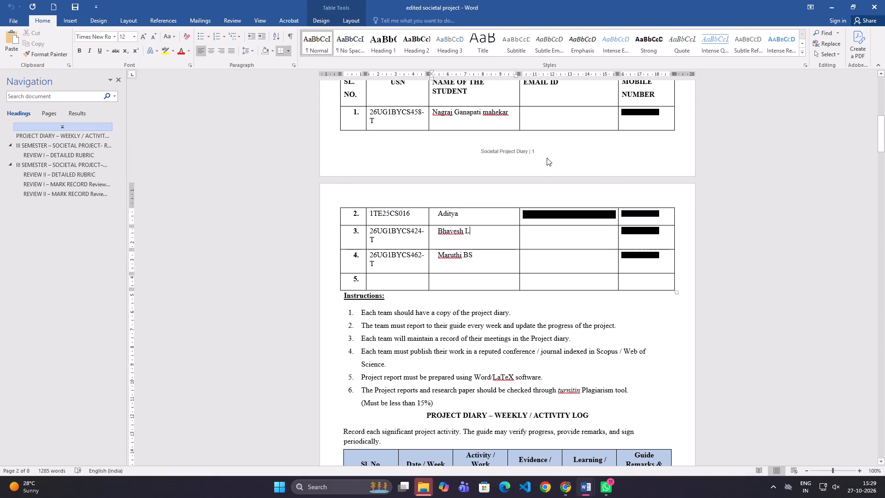
{"action": "scroll", "coordinate": [547, 158], "scroll_direction": "up", "scroll_amount": 7}
{"action": "scroll", "coordinate": [547, 158], "scroll_direction": "down", "scroll_amount": 14}
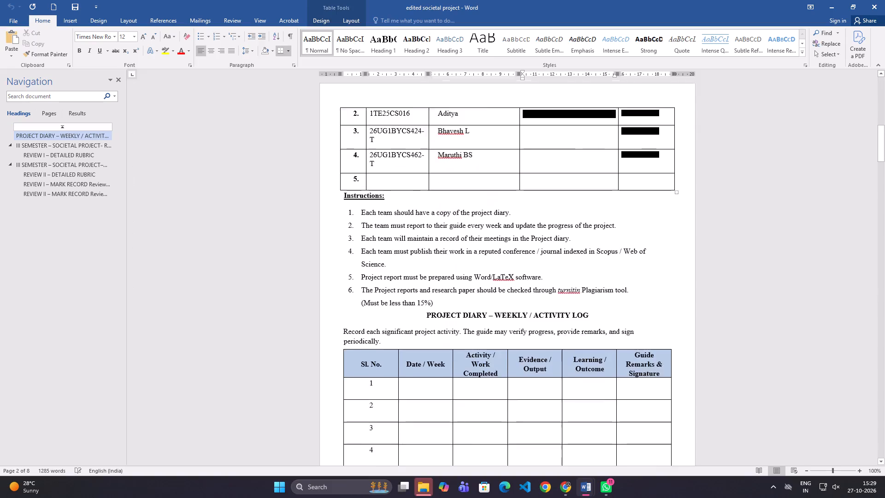
{"action": "scroll", "coordinate": [547, 149], "scroll_direction": "down", "scroll_amount": 8}
{"action": "scroll", "coordinate": [550, 147], "scroll_direction": "up", "scroll_amount": 5}
Review the rest of the diary, from the weekly activity log through the rubrics and mark records to the committee signature page.
{"action": "scroll", "coordinate": [550, 147], "scroll_direction": "down", "scroll_amount": 8}
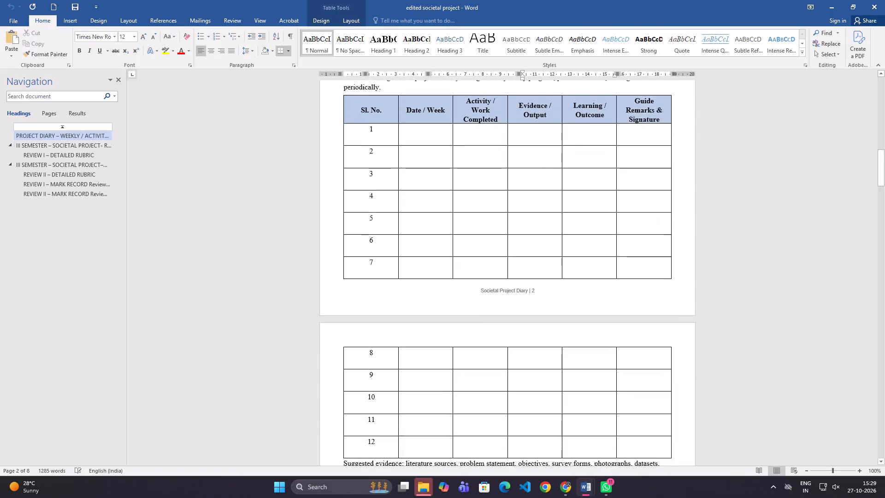
{"action": "scroll", "coordinate": [550, 147], "scroll_direction": "down", "scroll_amount": 13}
{"action": "scroll", "coordinate": [550, 146], "scroll_direction": "down", "scroll_amount": 18}
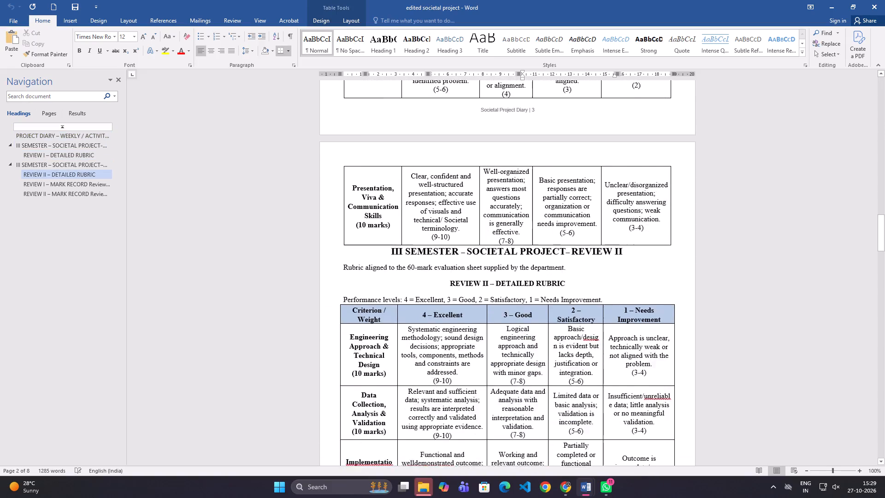
{"action": "scroll", "coordinate": [550, 144], "scroll_direction": "down", "scroll_amount": 20}
{"action": "scroll", "coordinate": [550, 144], "scroll_direction": "down", "scroll_amount": 19}
{"action": "scroll", "coordinate": [551, 145], "scroll_direction": "down", "scroll_amount": 6}
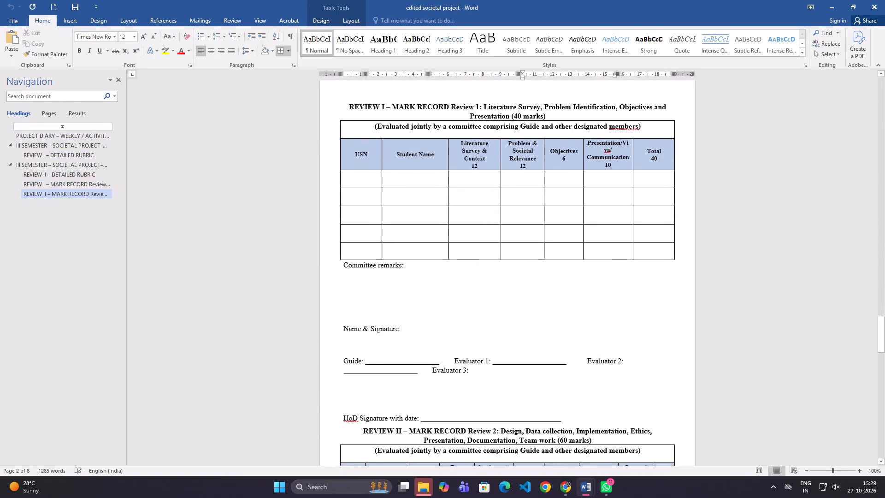
{"action": "scroll", "coordinate": [551, 145], "scroll_direction": "down", "scroll_amount": 8}
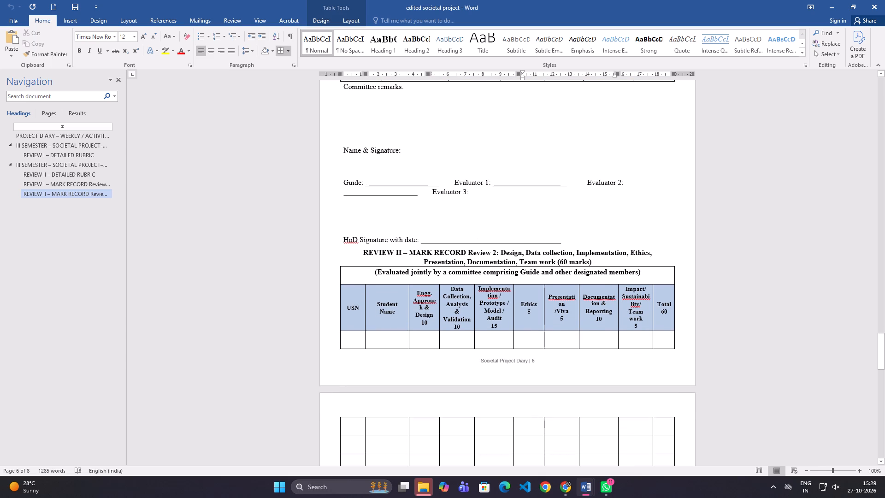
{"action": "scroll", "coordinate": [551, 144], "scroll_direction": "down", "scroll_amount": 5}
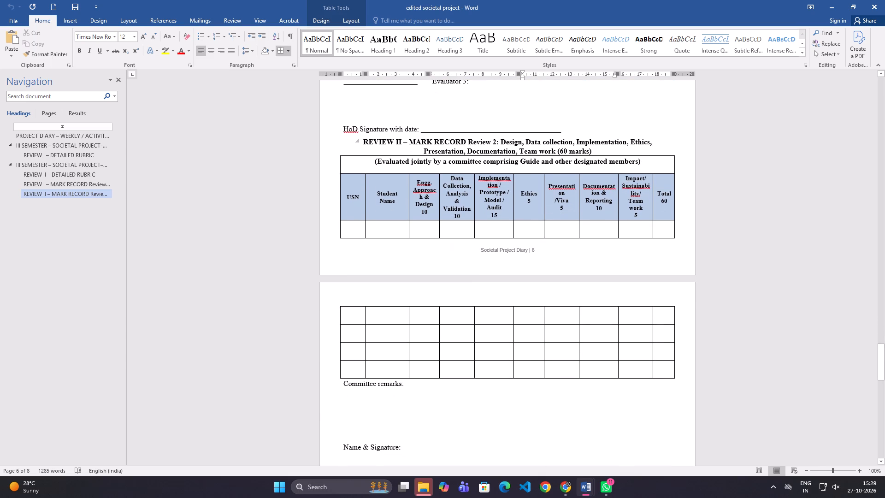
{"action": "scroll", "coordinate": [554, 143], "scroll_direction": "down", "scroll_amount": 12}
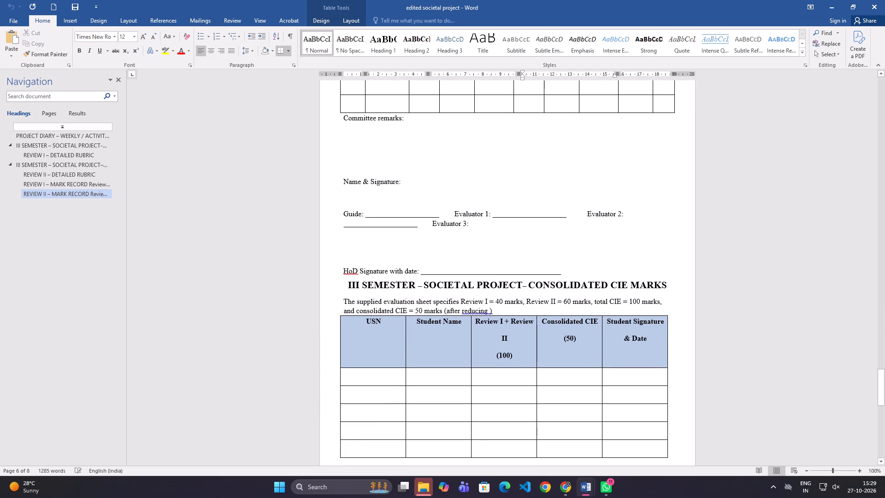
{"action": "scroll", "coordinate": [554, 143], "scroll_direction": "down", "scroll_amount": 20}
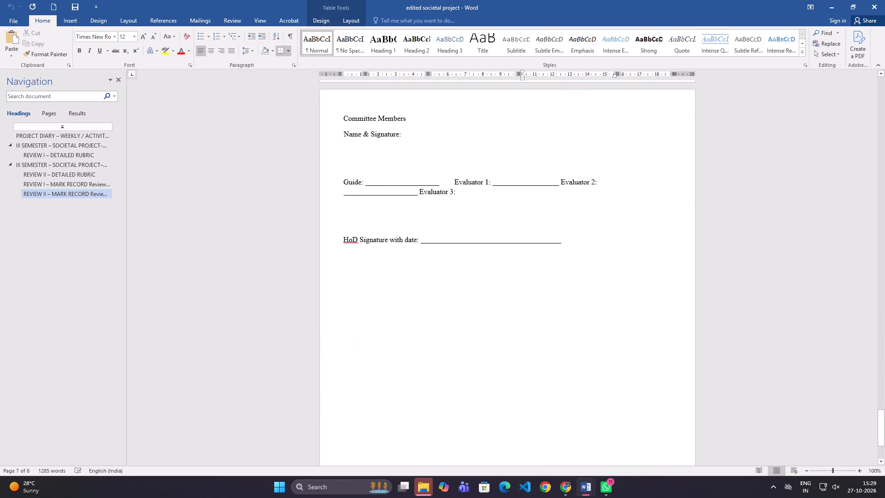
{"action": "scroll", "coordinate": [554, 143], "scroll_direction": "down", "scroll_amount": 6}
{"action": "scroll", "coordinate": [554, 143], "scroll_direction": "up", "scroll_amount": 1}
{"action": "scroll", "coordinate": [554, 143], "scroll_direction": "down", "scroll_amount": 9}
{"action": "scroll", "coordinate": [555, 143], "scroll_direction": "up", "scroll_amount": 5}
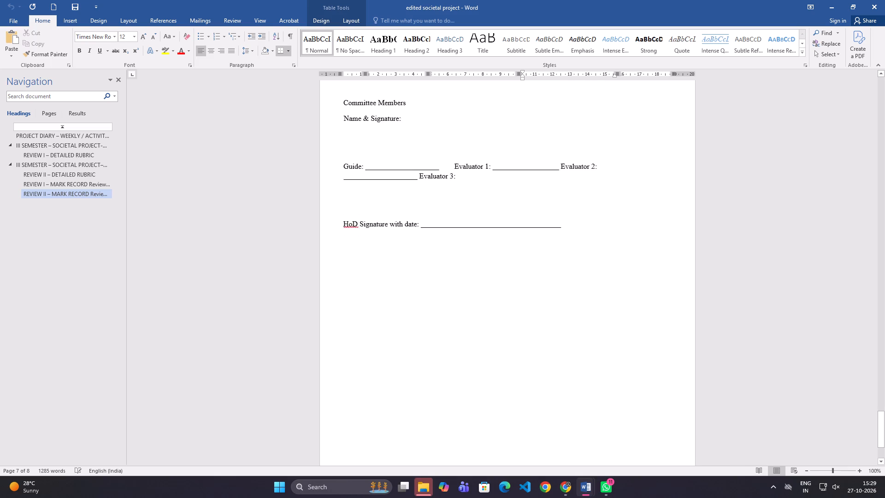
{"action": "scroll", "coordinate": [555, 143], "scroll_direction": "up", "scroll_amount": 4}
Switch to WhatsApp.
{"action": "left_click", "coordinate": [602, 491]}
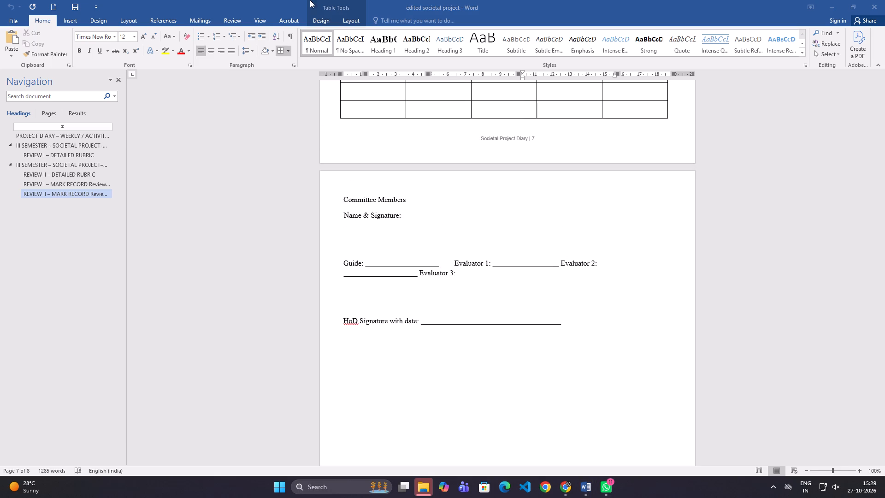
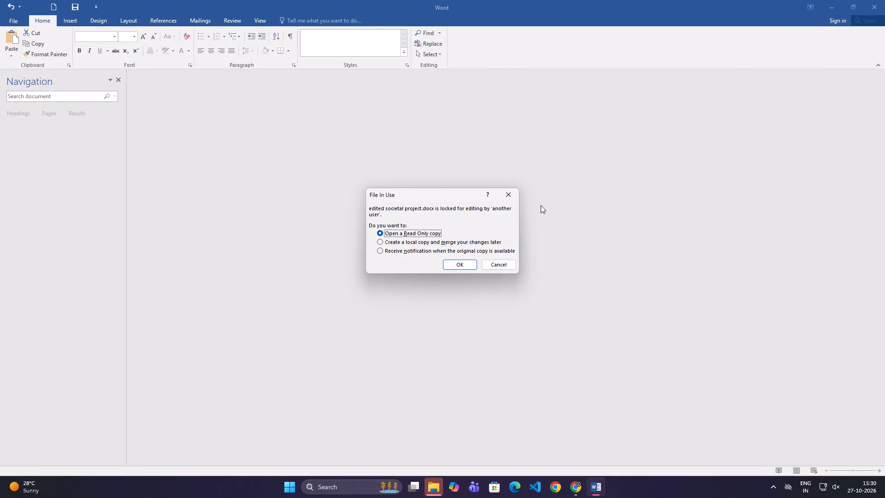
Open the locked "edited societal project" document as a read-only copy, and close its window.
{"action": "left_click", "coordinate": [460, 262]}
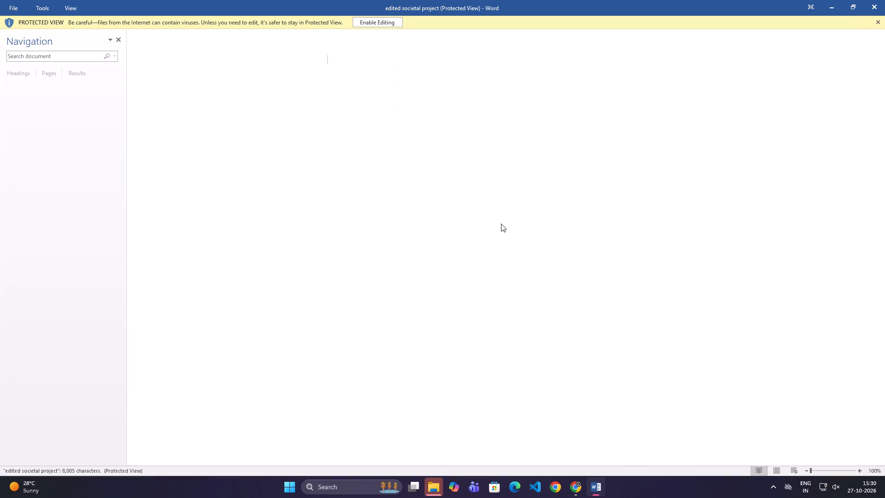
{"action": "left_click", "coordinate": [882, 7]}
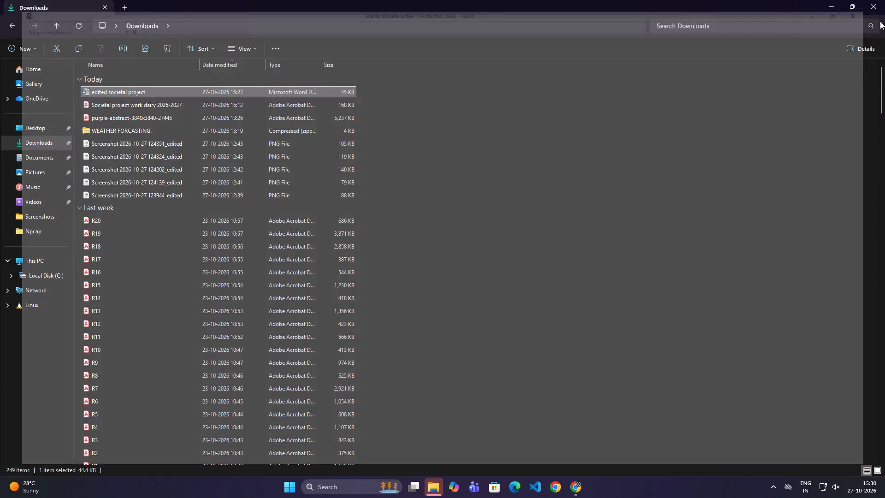